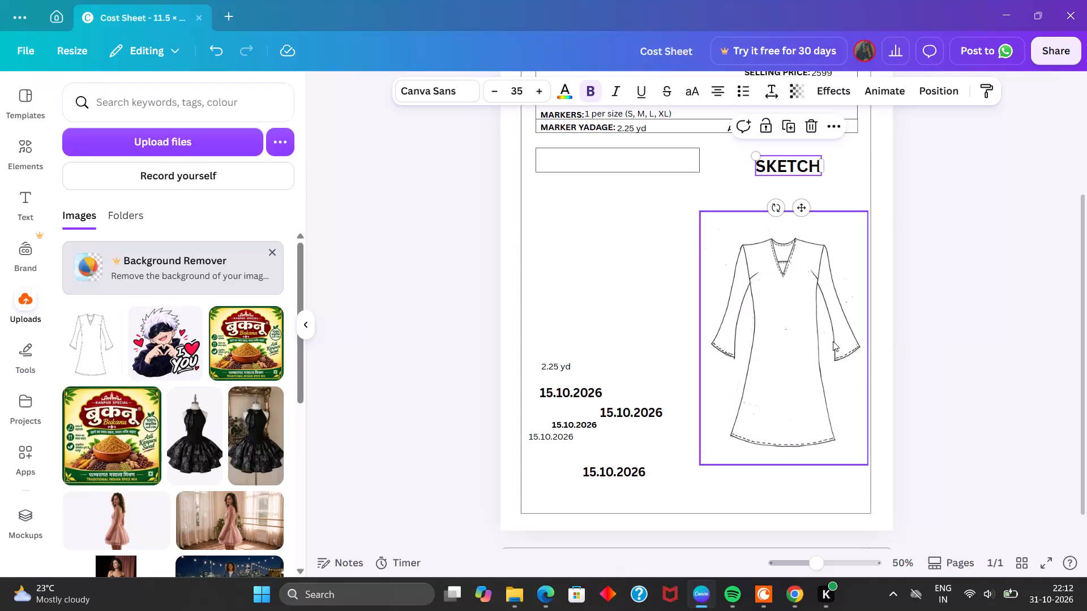
Move the dress sketch image up so it sits directly beneath the SKETCH heading.
drag(828, 343, 830, 287)
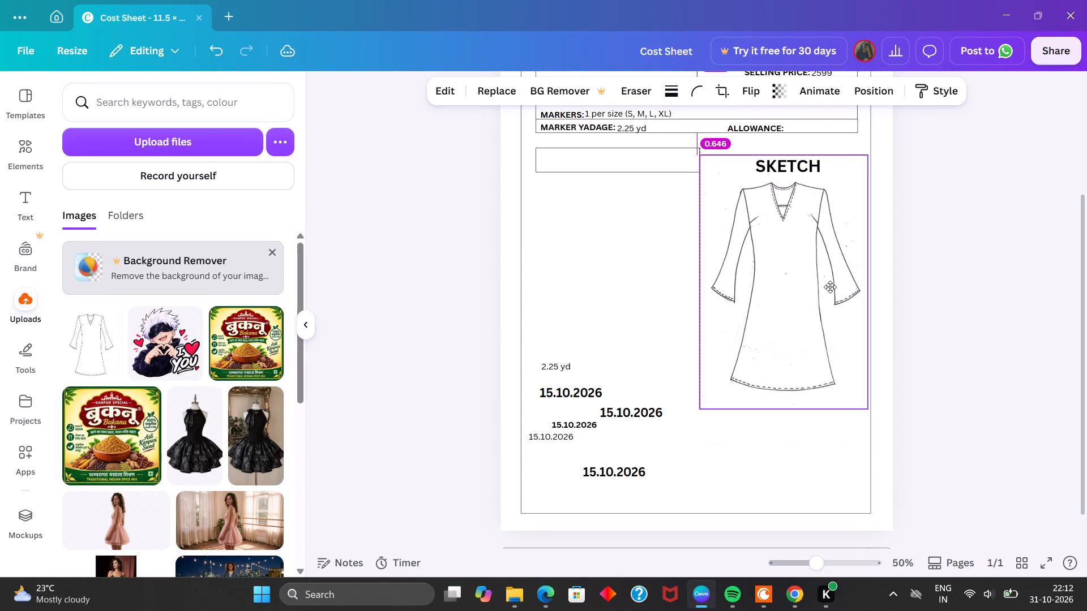
drag(830, 287, 831, 303)
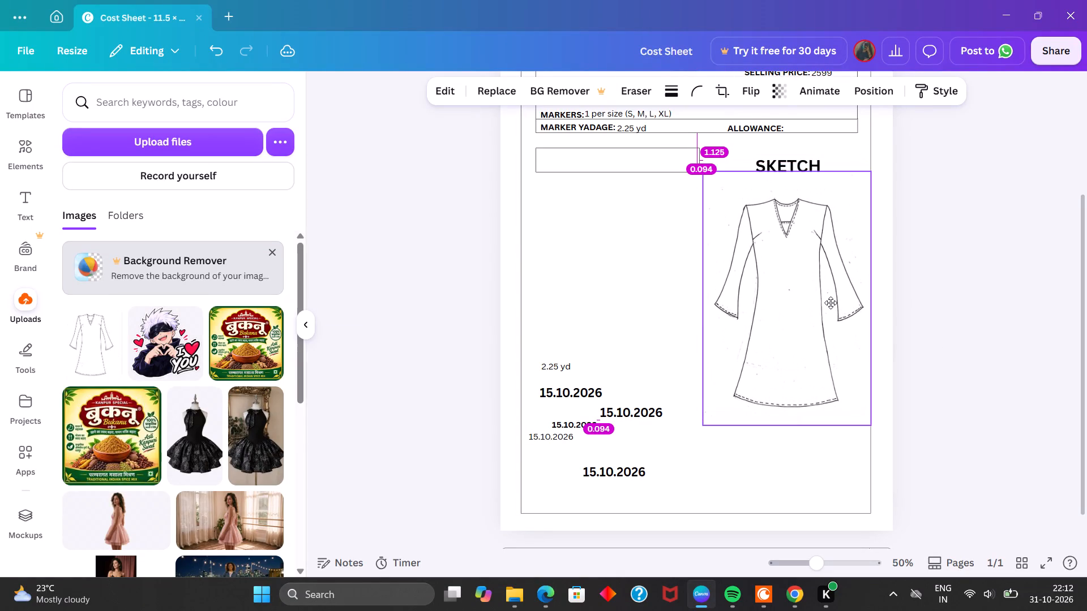
drag(831, 303, 832, 308)
click(1085, 239)
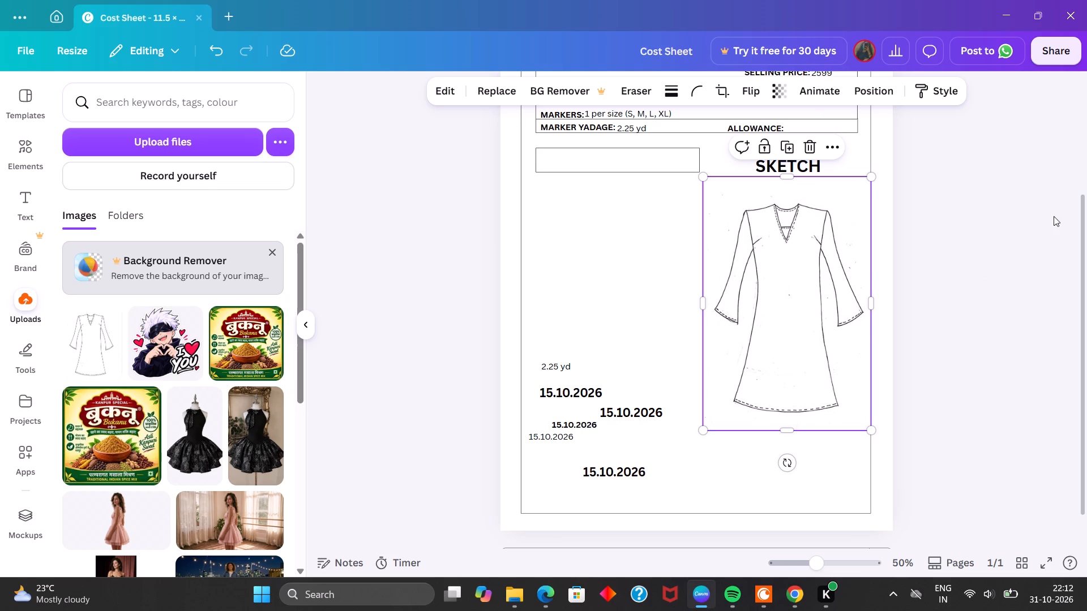
click(986, 281)
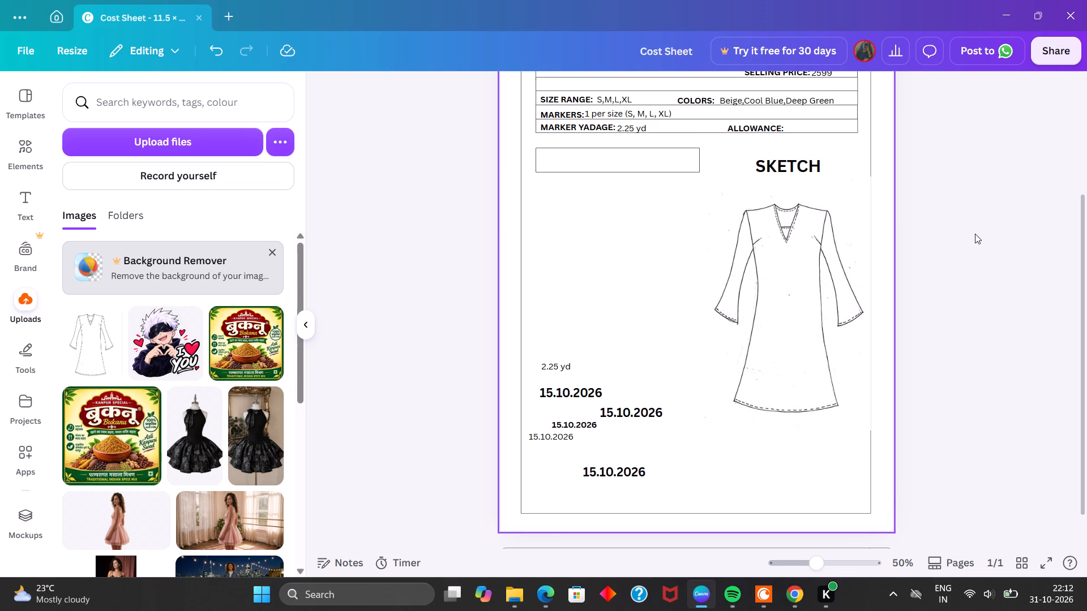
click(850, 356)
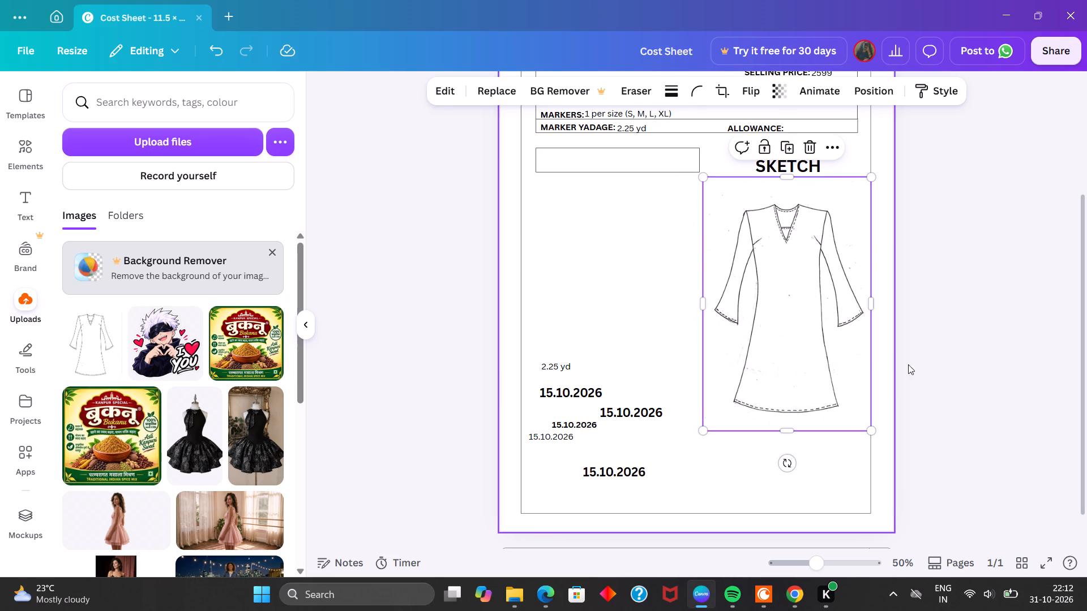
click(922, 366)
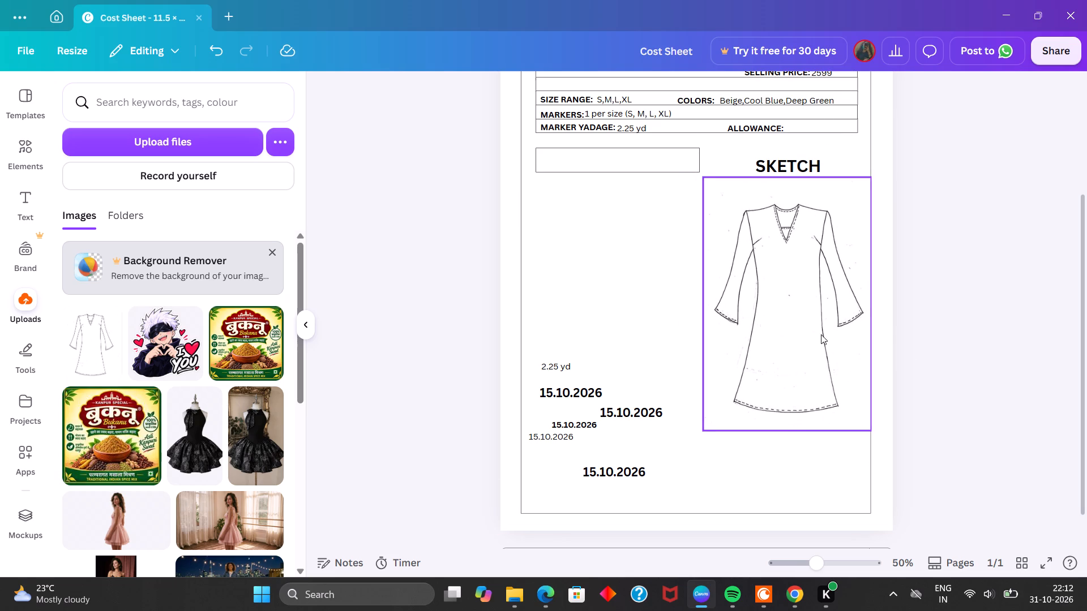
click(832, 335)
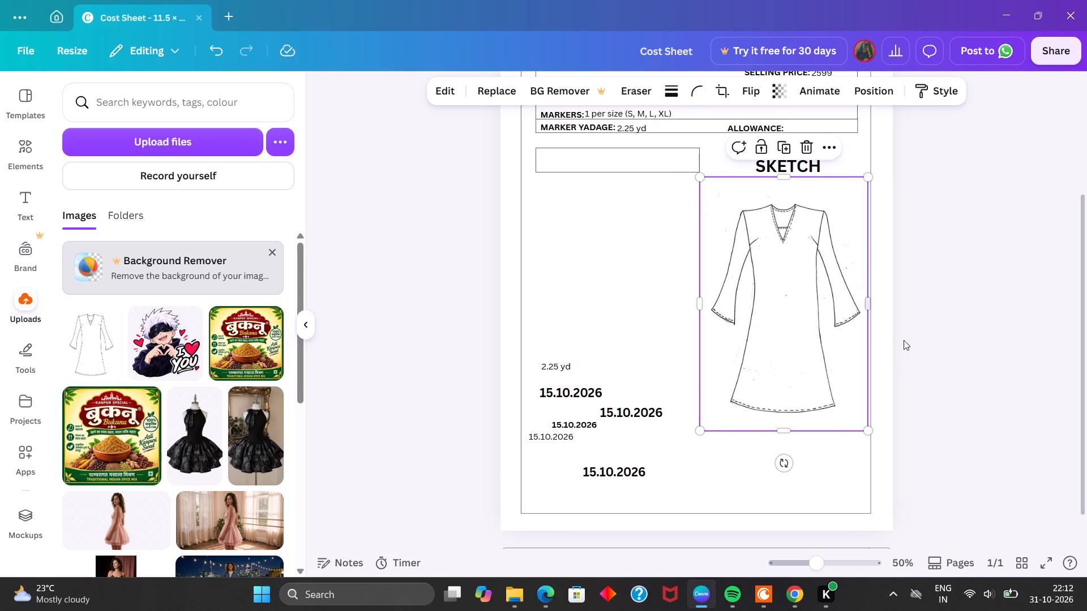
click(970, 347)
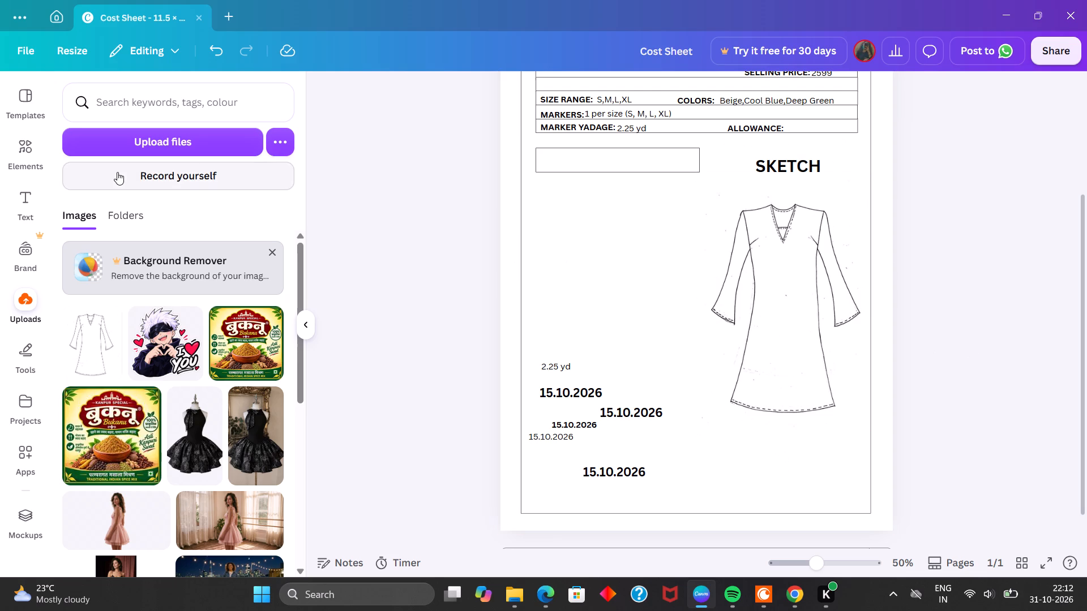
Duplicate the SKETCH heading, place the copy below the dress drawing, and change its text to MATERIAL SWATCH.
click(764, 168)
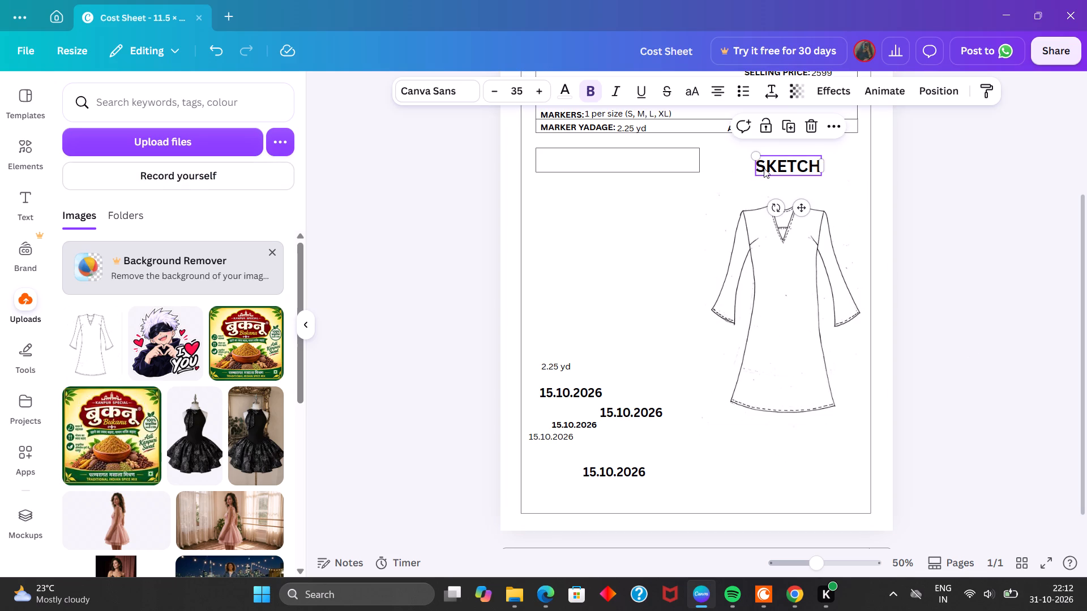
click(788, 127)
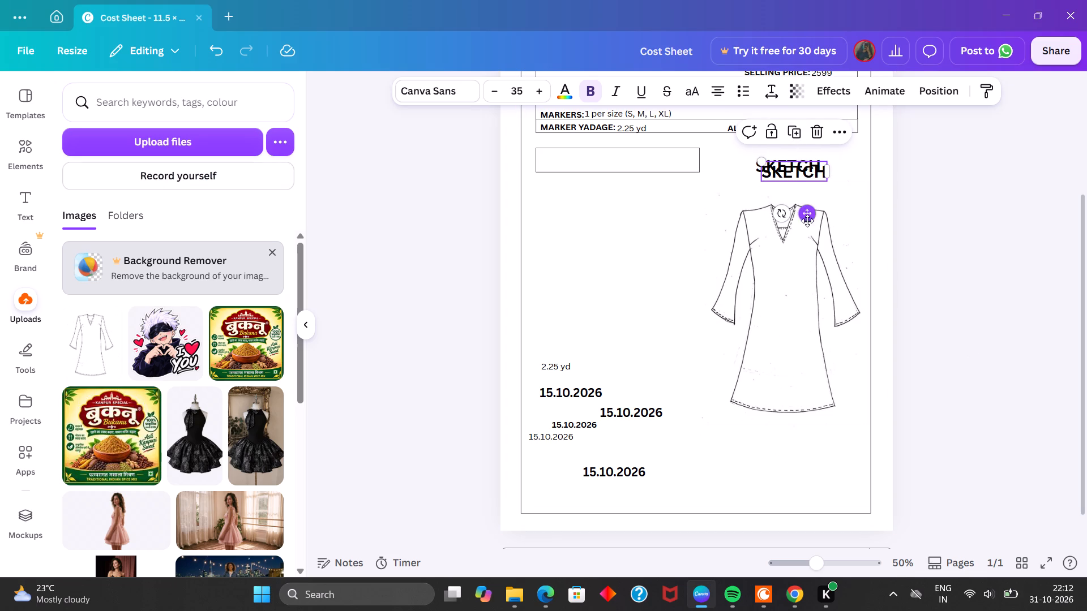
drag(807, 218, 796, 487)
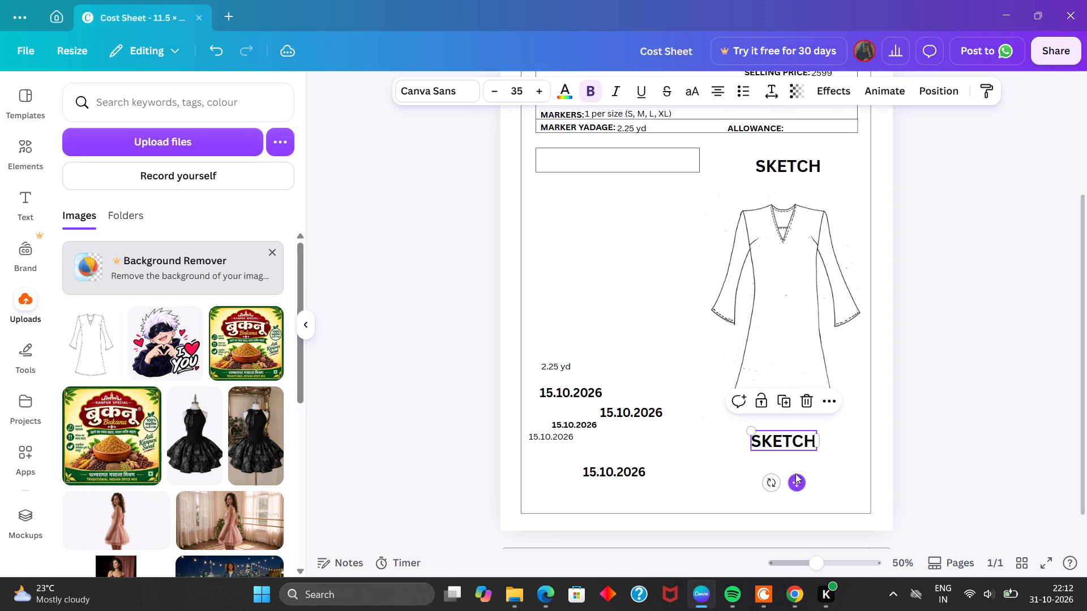
double_click(790, 444)
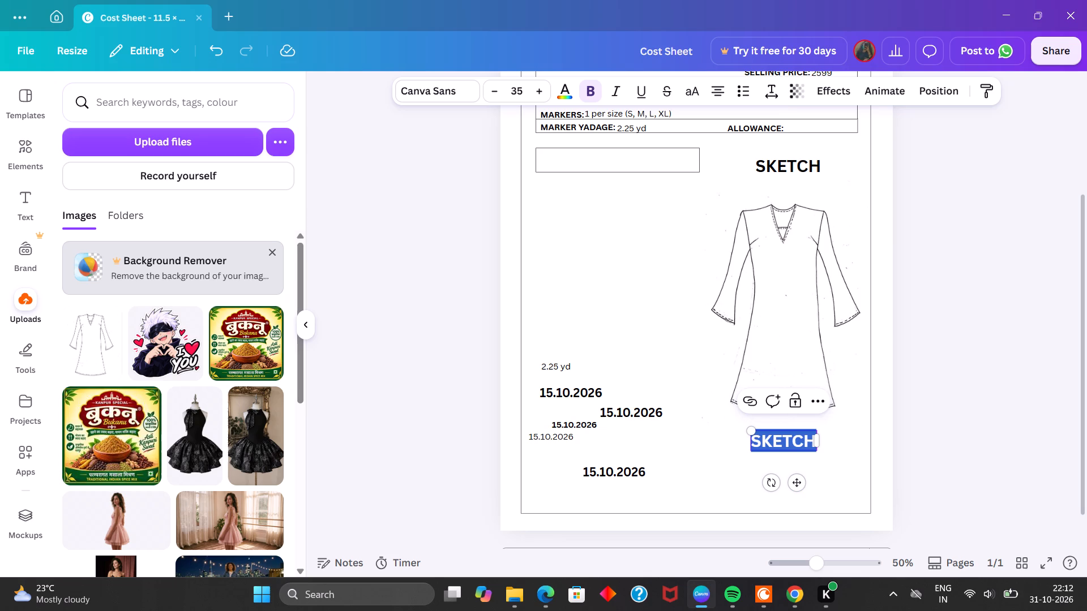
text(MATER)
text(IAL SWATCH)
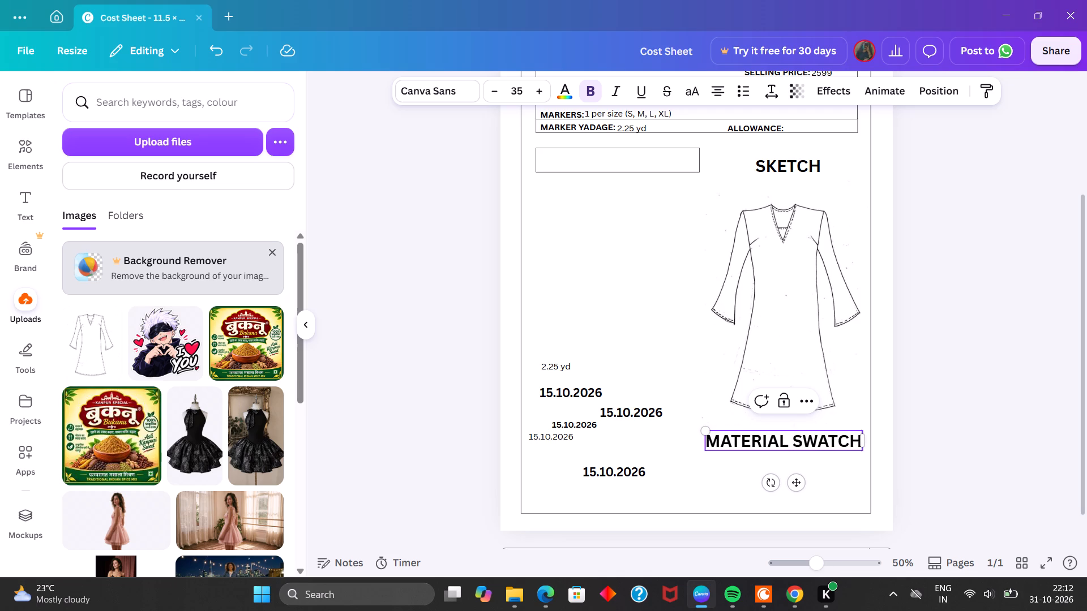
Reduce the MATERIAL SWATCH heading's font size to 25, keeping it centred under the dress drawing.
triple_click(497, 91)
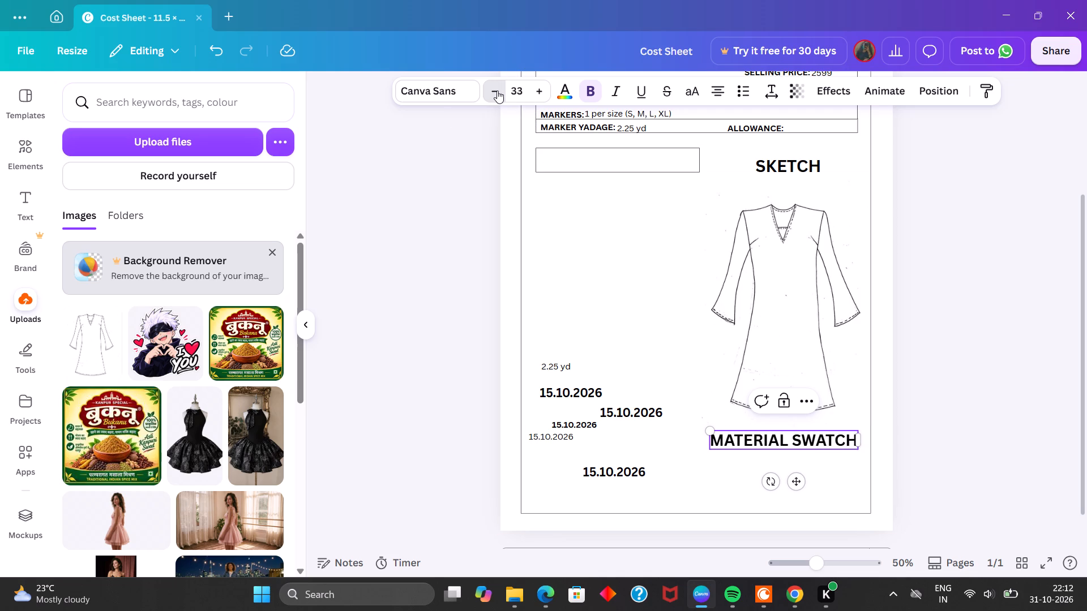
triple_click(497, 91)
double_click(497, 91)
click(497, 91)
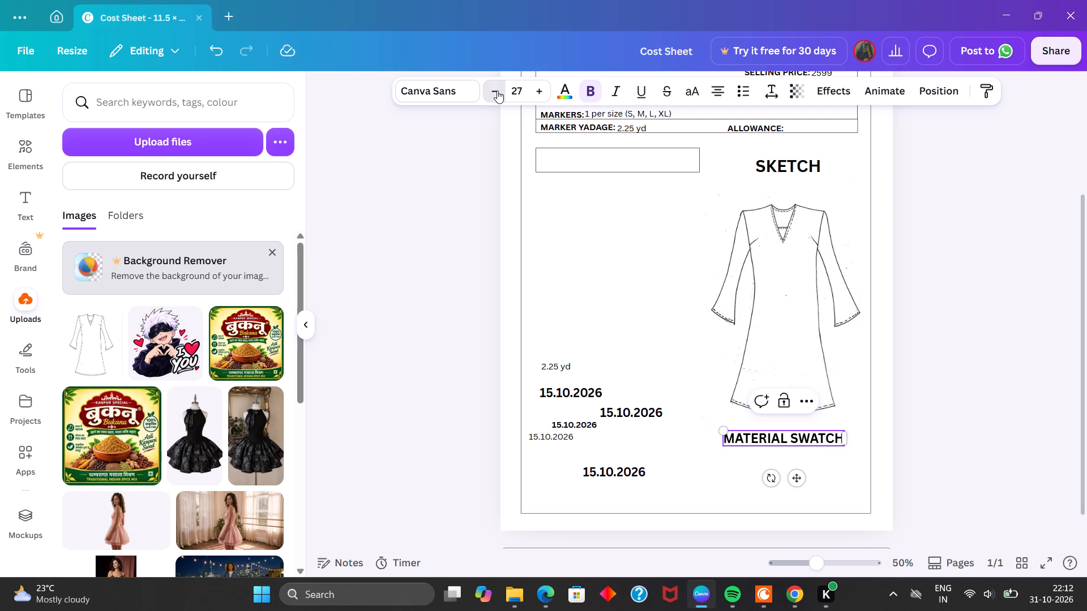
click(497, 91)
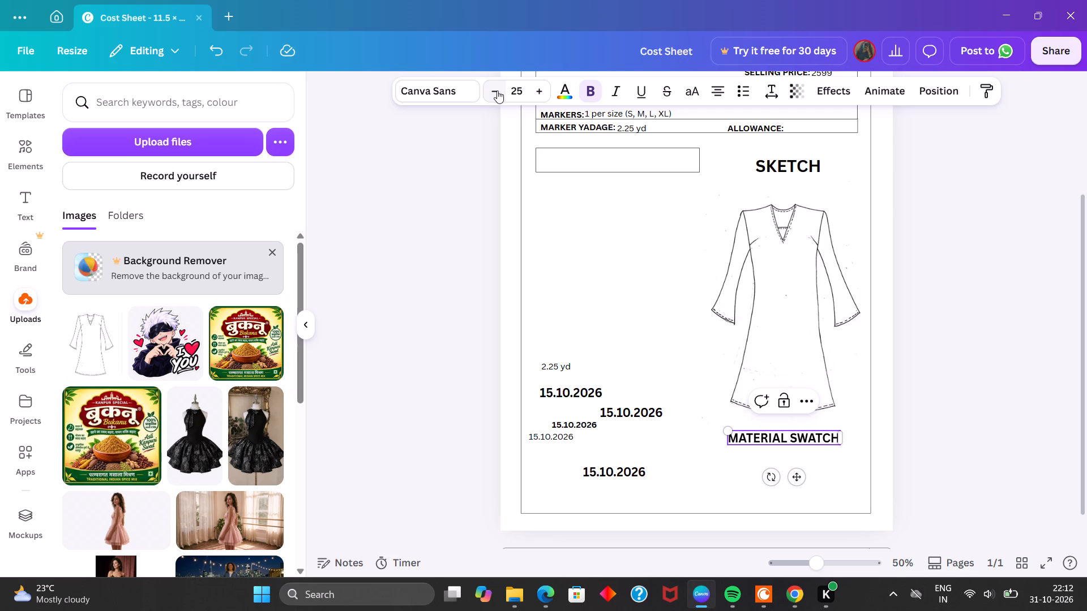
click(797, 479)
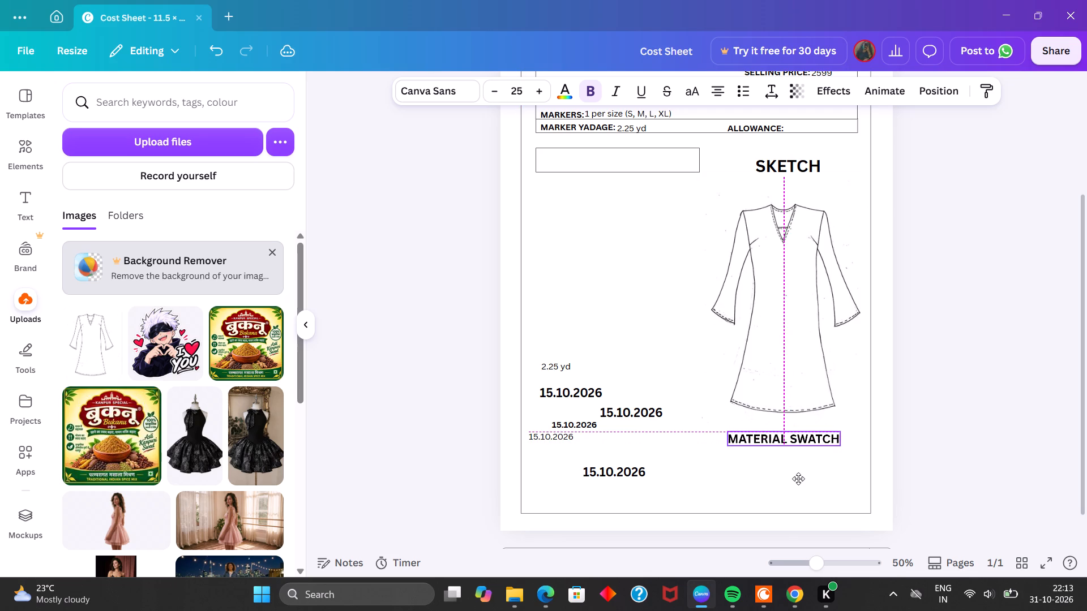
click(995, 397)
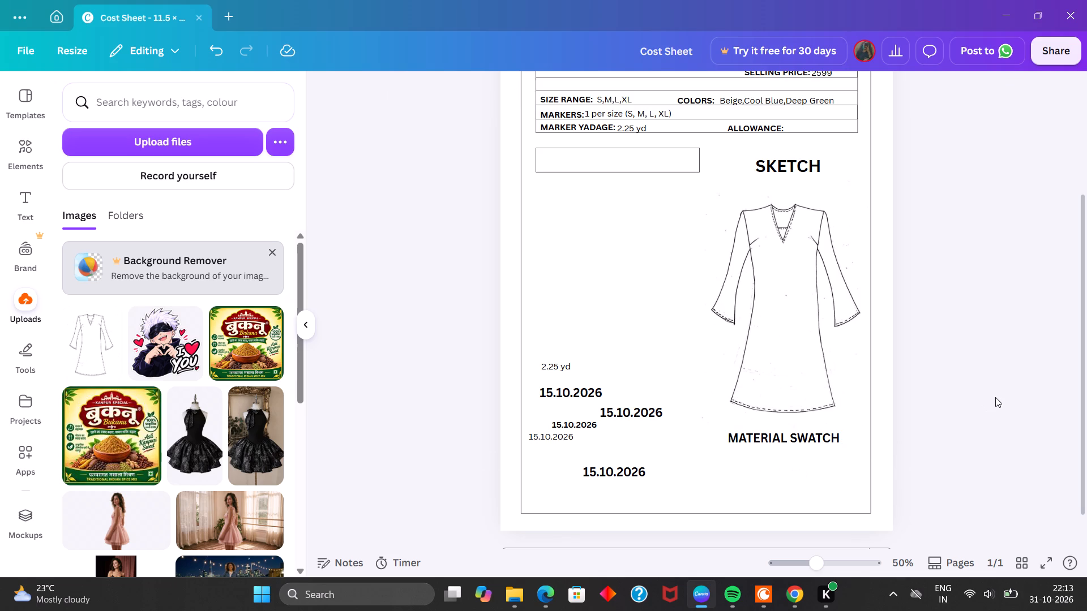
Extend the empty box beside the SKETCH heading downward to a height of about 2.4.
click(611, 167)
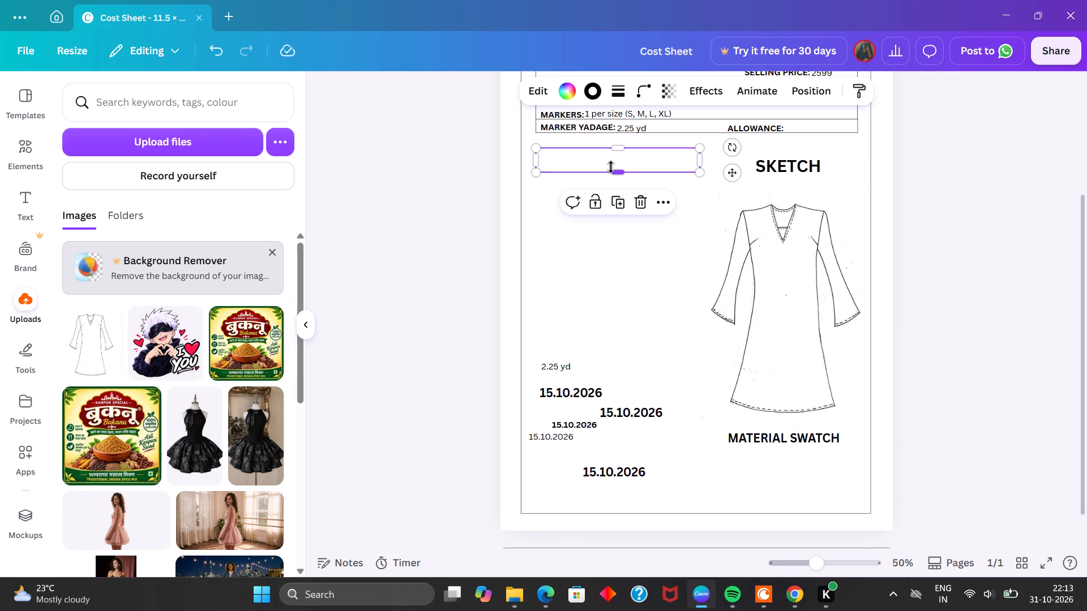
drag(618, 171, 618, 220)
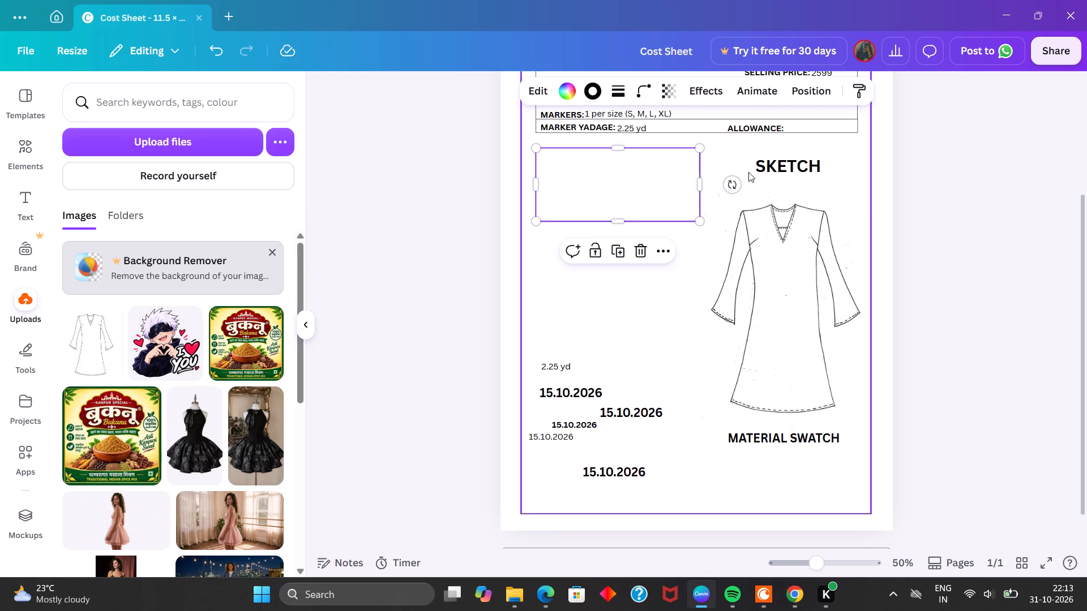
drag(620, 221, 619, 230)
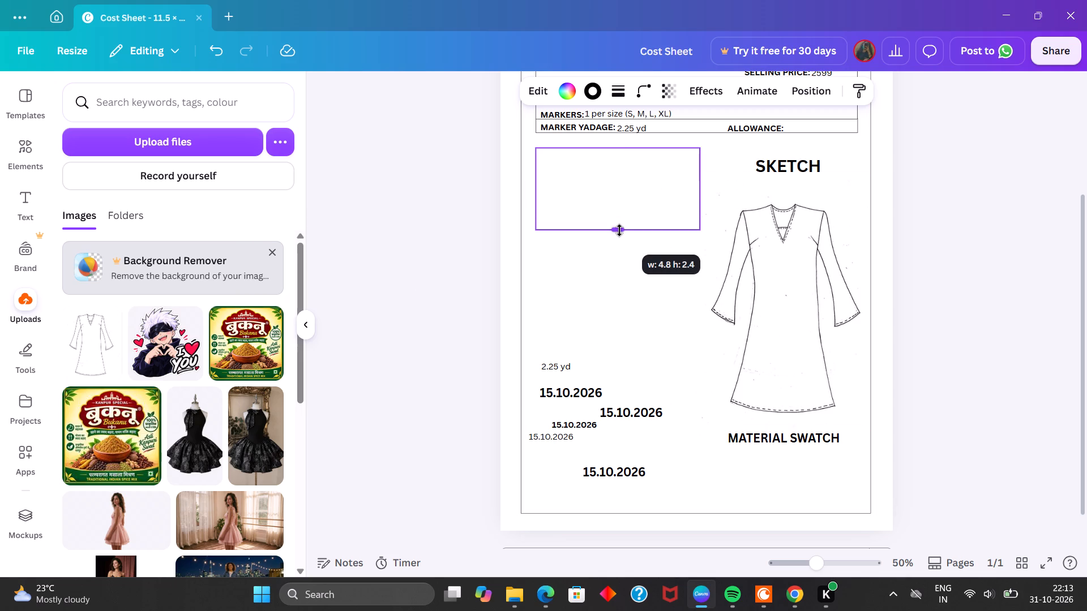
drag(619, 230, 619, 230)
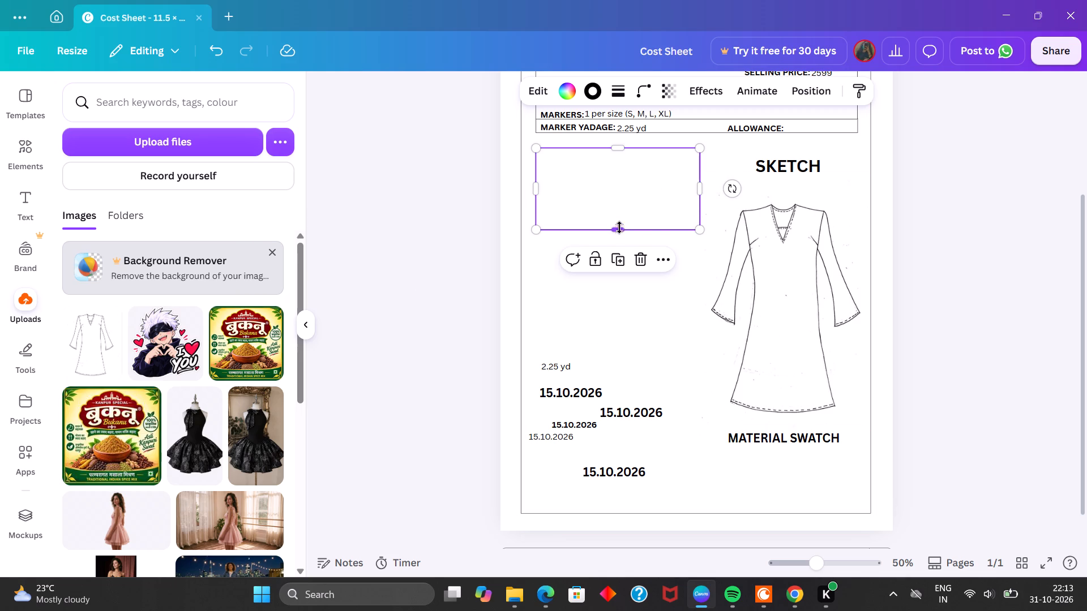
Duplicate the enlarged box and place the copy directly below it, left-aligned with a gap between them.
click(614, 266)
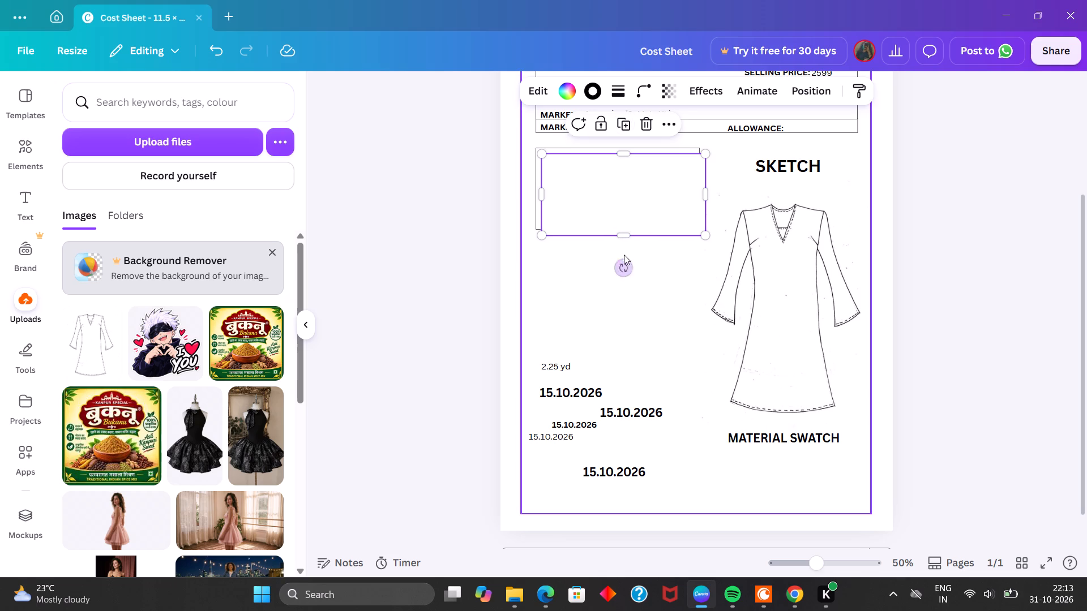
drag(630, 187, 626, 278)
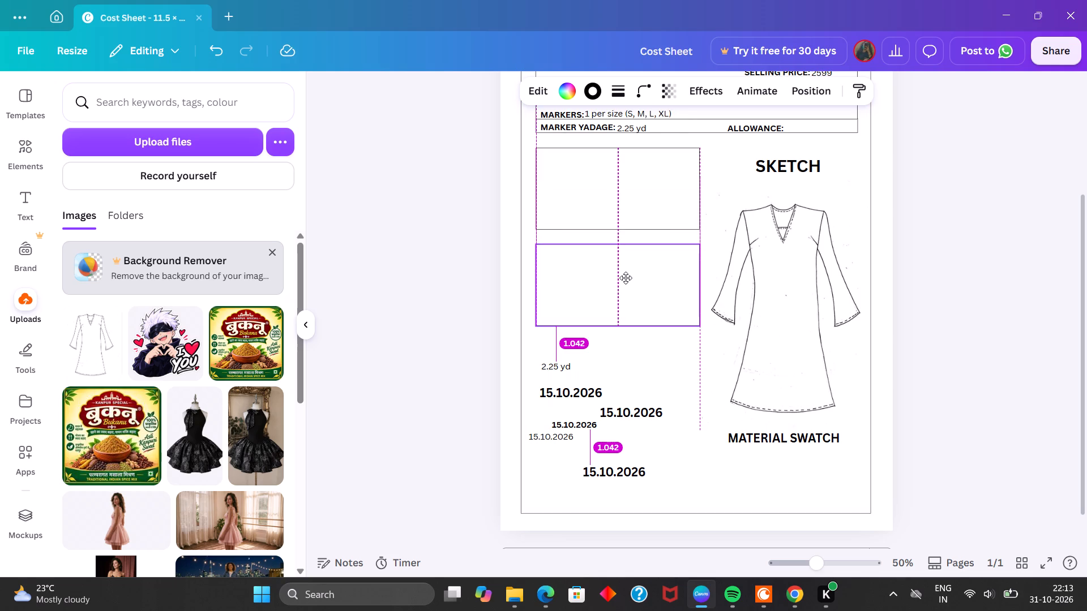
drag(626, 278, 627, 293)
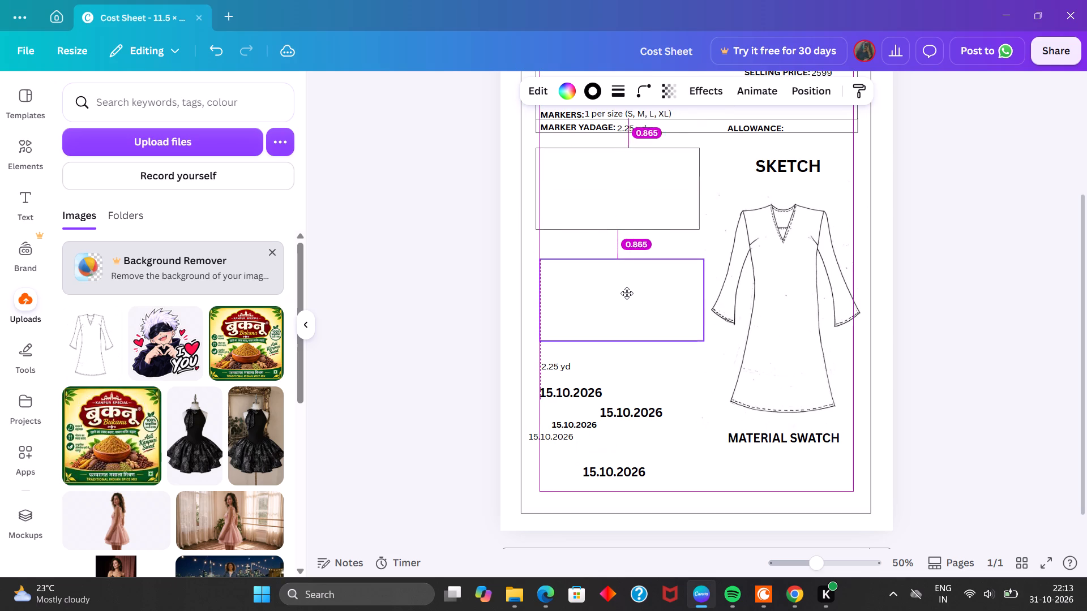
drag(627, 293, 625, 293)
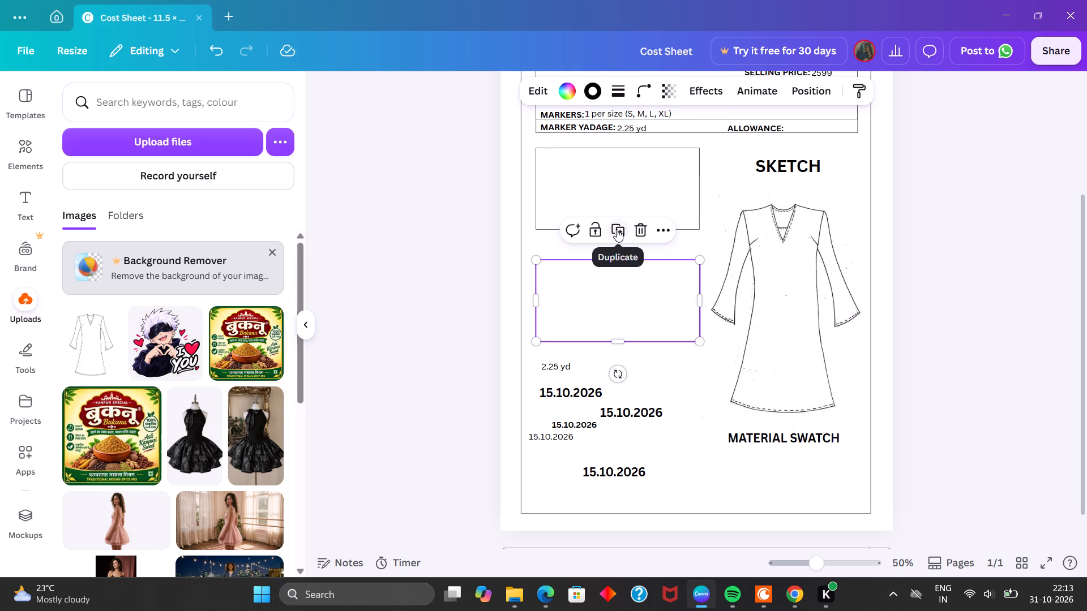
click(998, 365)
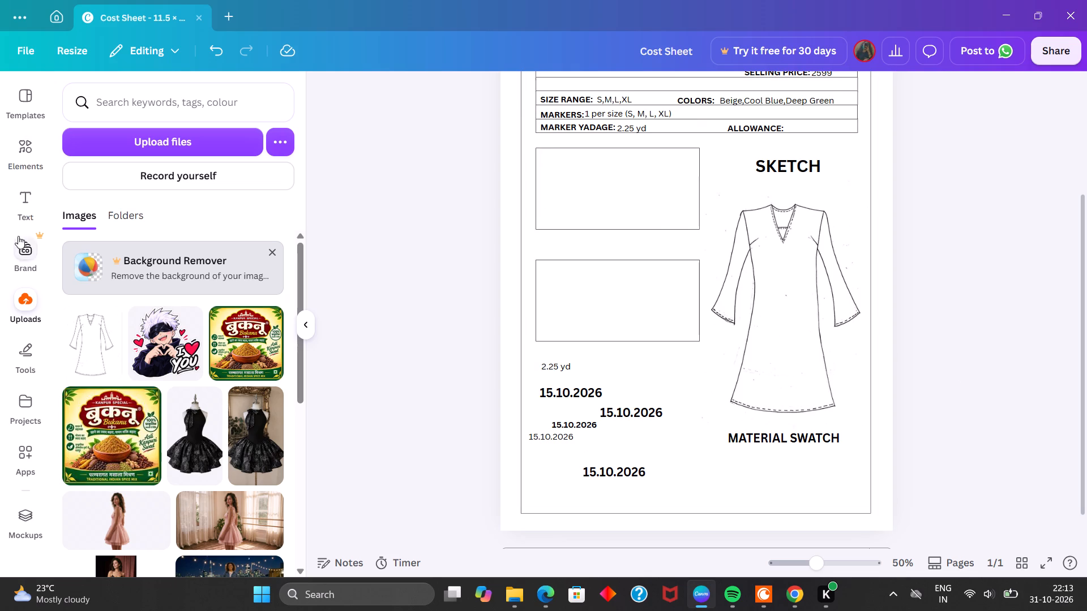
Add a plain solid line without end markers and place it near the top of the upper box, starting at its left edge.
click(23, 212)
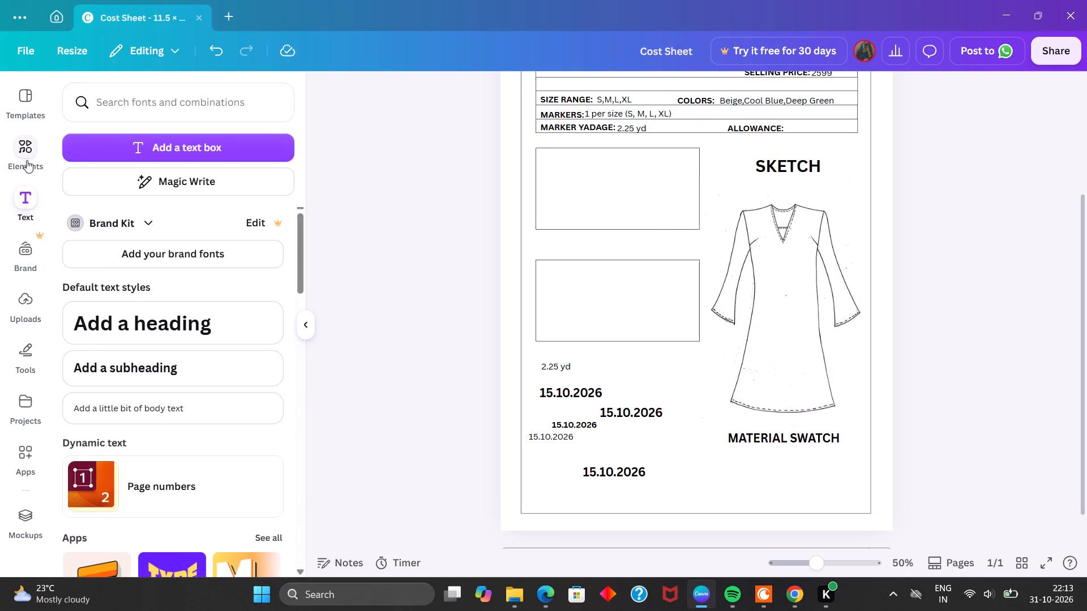
click(28, 157)
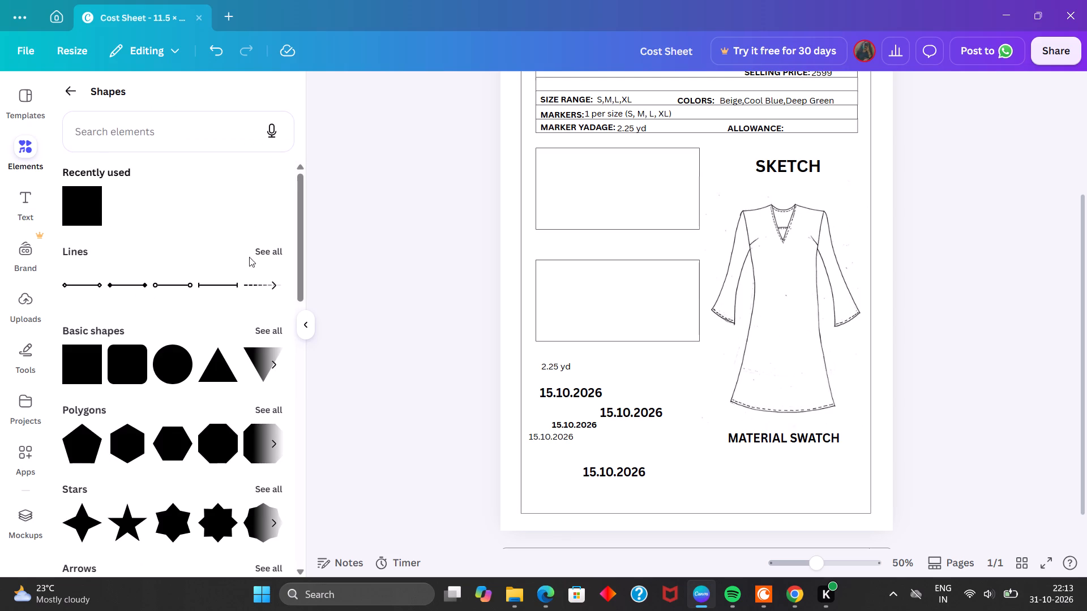
click(267, 248)
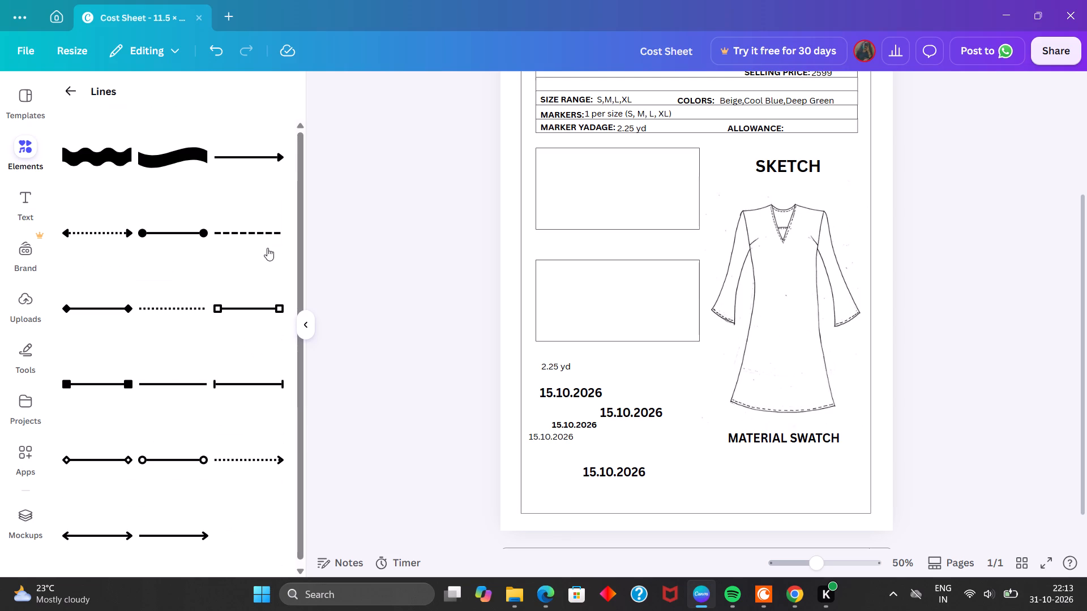
click(161, 386)
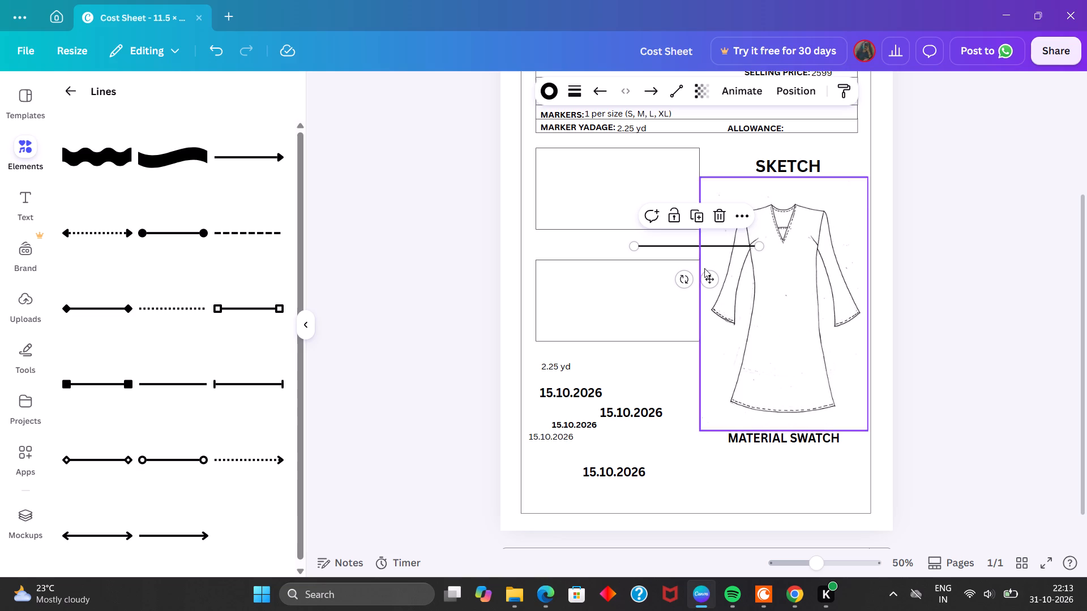
drag(708, 283, 616, 203)
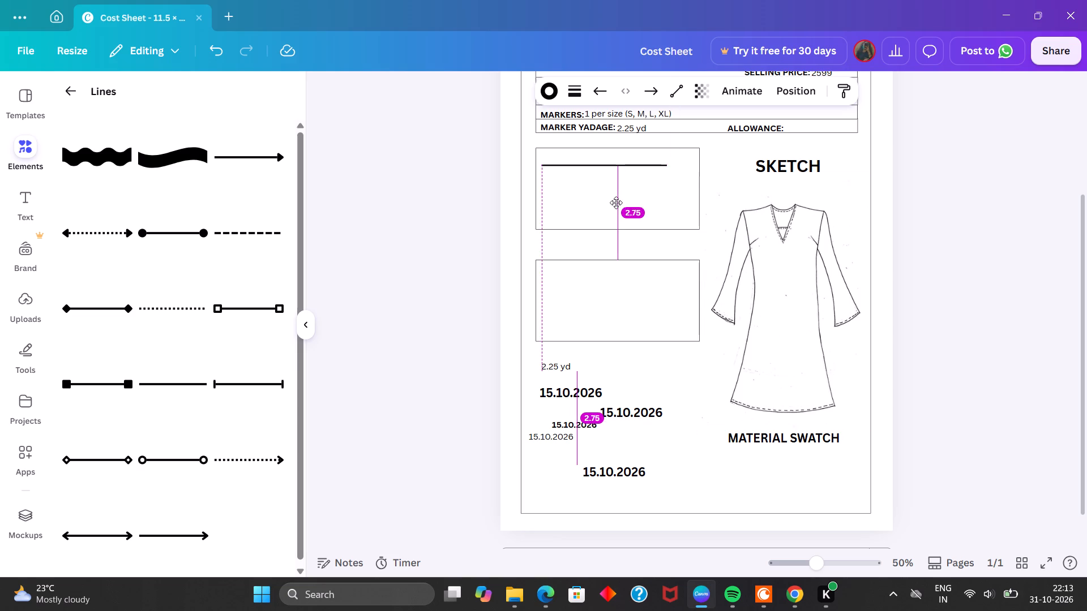
drag(616, 203, 611, 201)
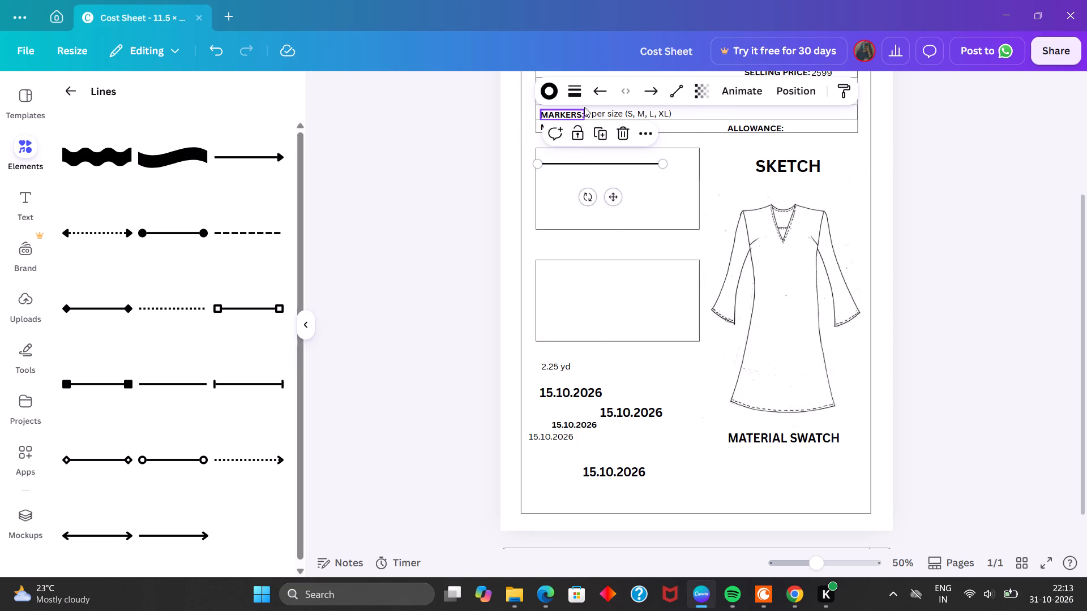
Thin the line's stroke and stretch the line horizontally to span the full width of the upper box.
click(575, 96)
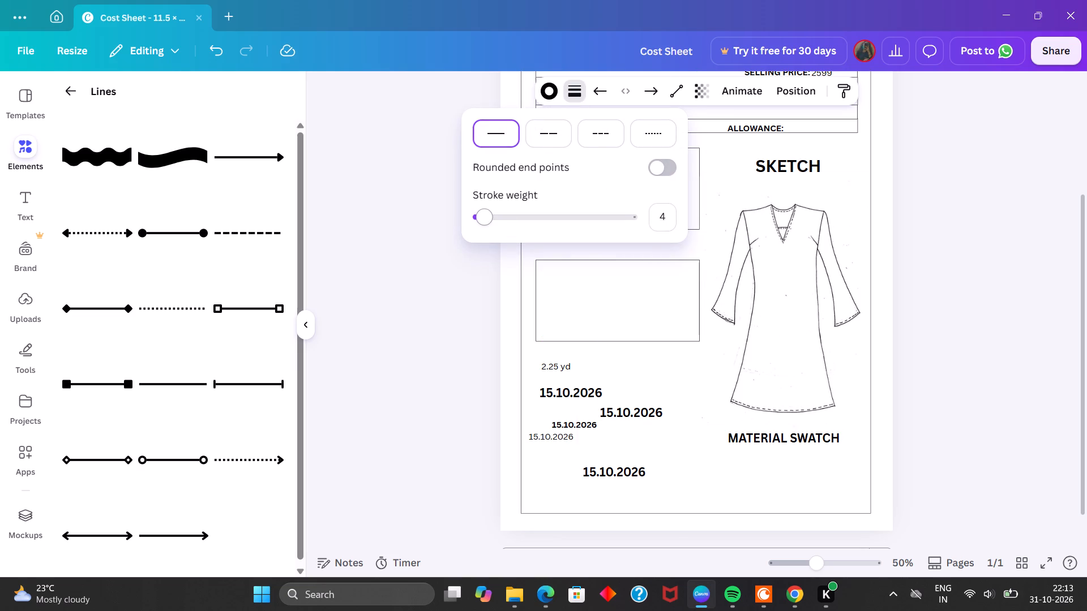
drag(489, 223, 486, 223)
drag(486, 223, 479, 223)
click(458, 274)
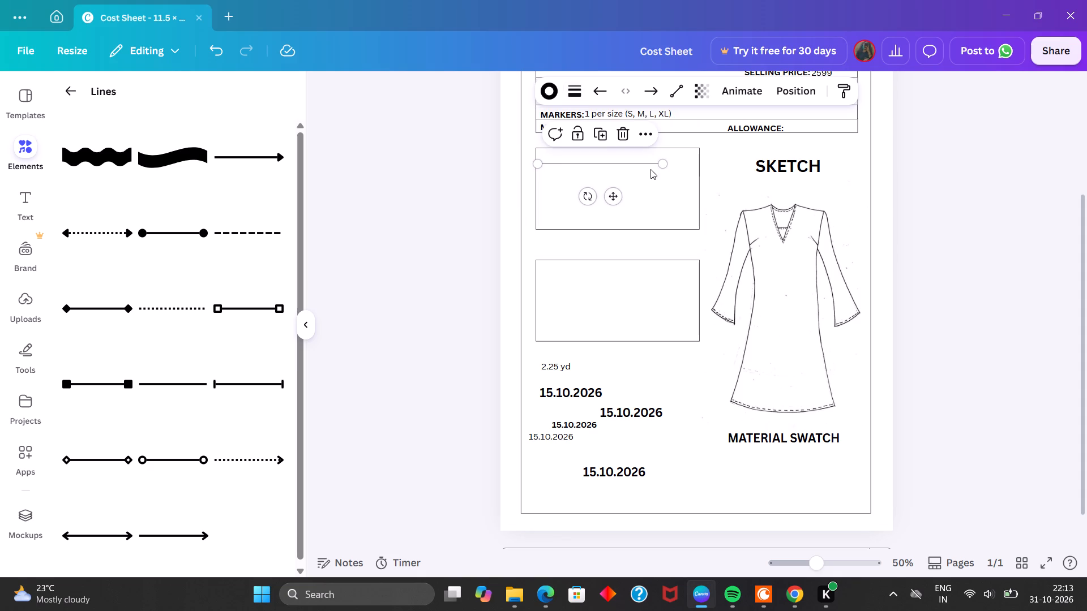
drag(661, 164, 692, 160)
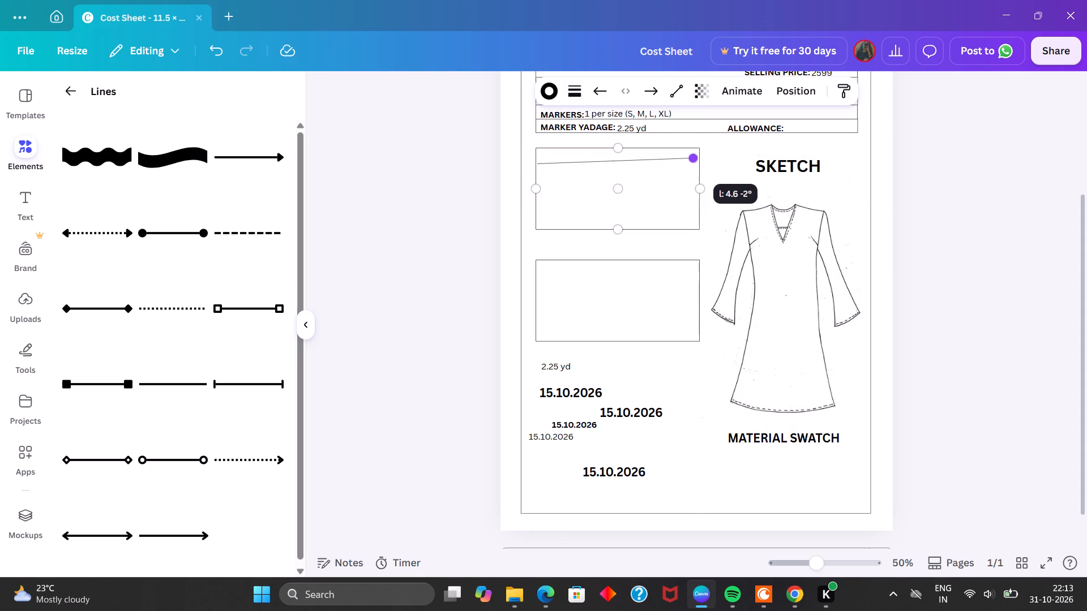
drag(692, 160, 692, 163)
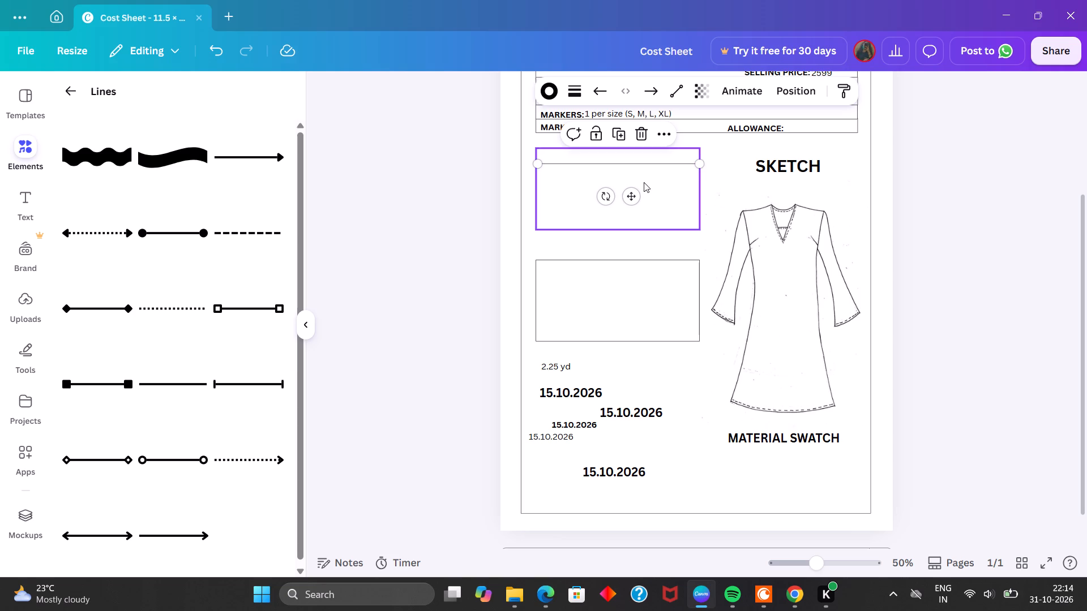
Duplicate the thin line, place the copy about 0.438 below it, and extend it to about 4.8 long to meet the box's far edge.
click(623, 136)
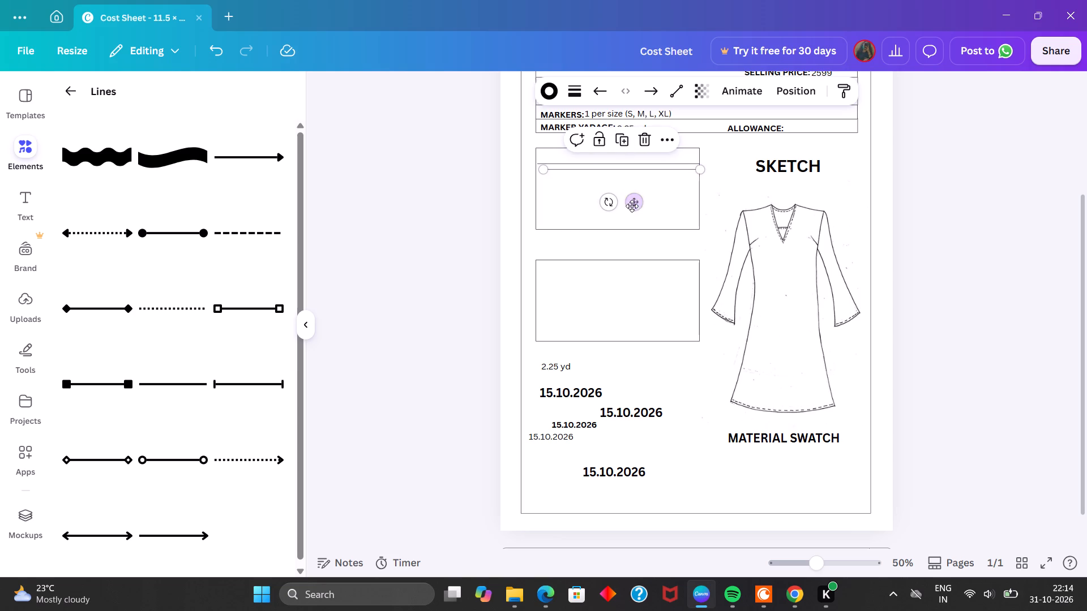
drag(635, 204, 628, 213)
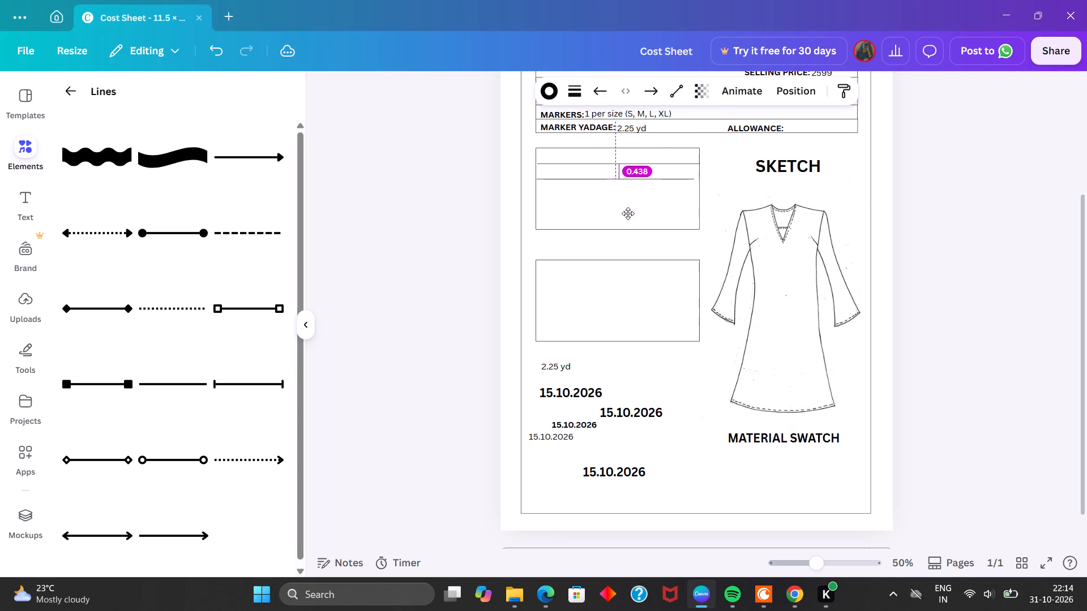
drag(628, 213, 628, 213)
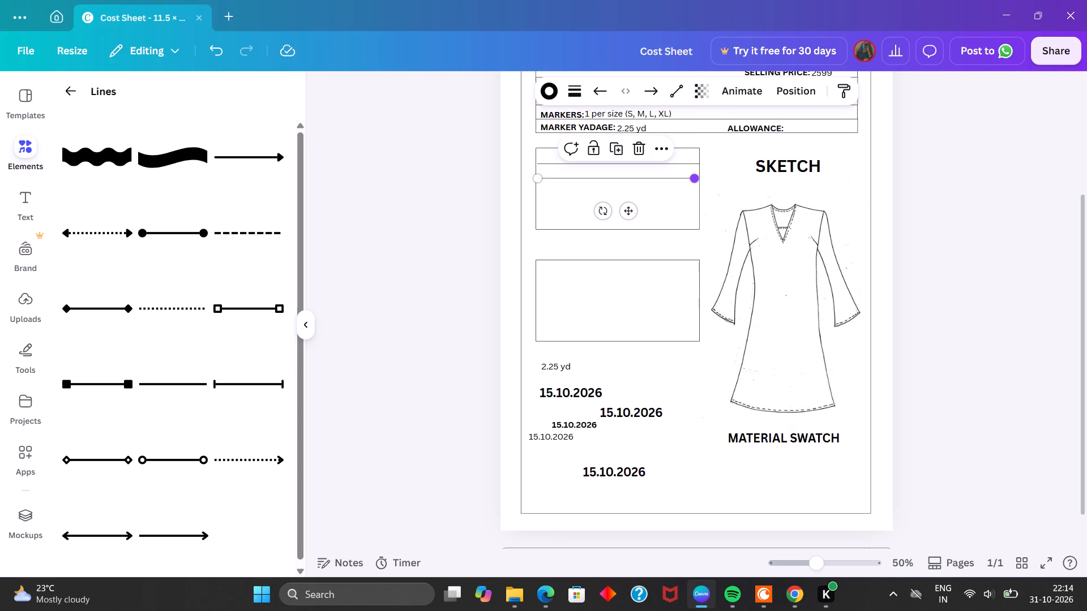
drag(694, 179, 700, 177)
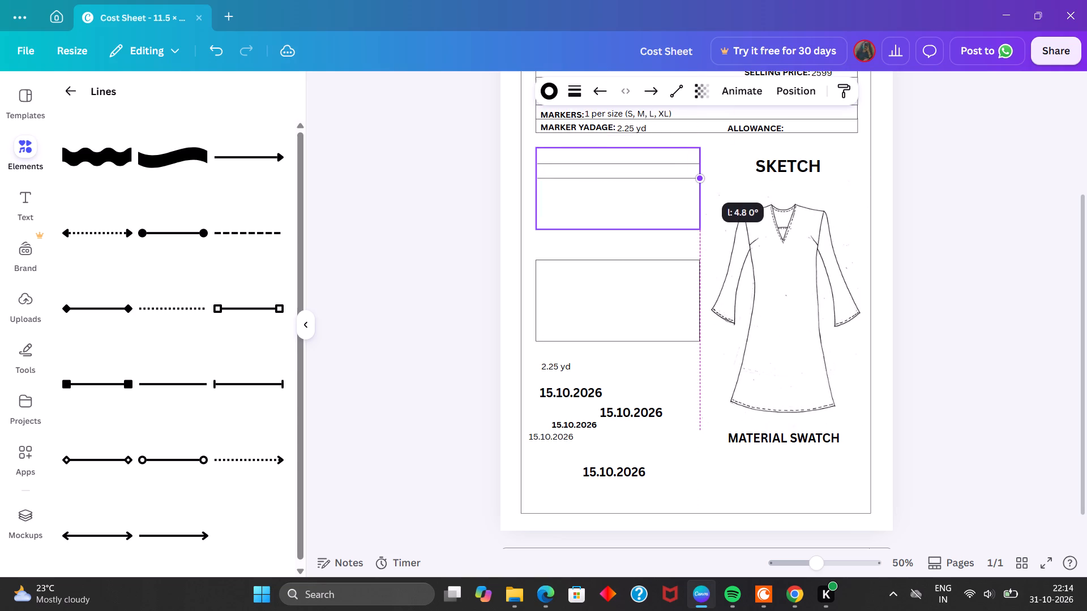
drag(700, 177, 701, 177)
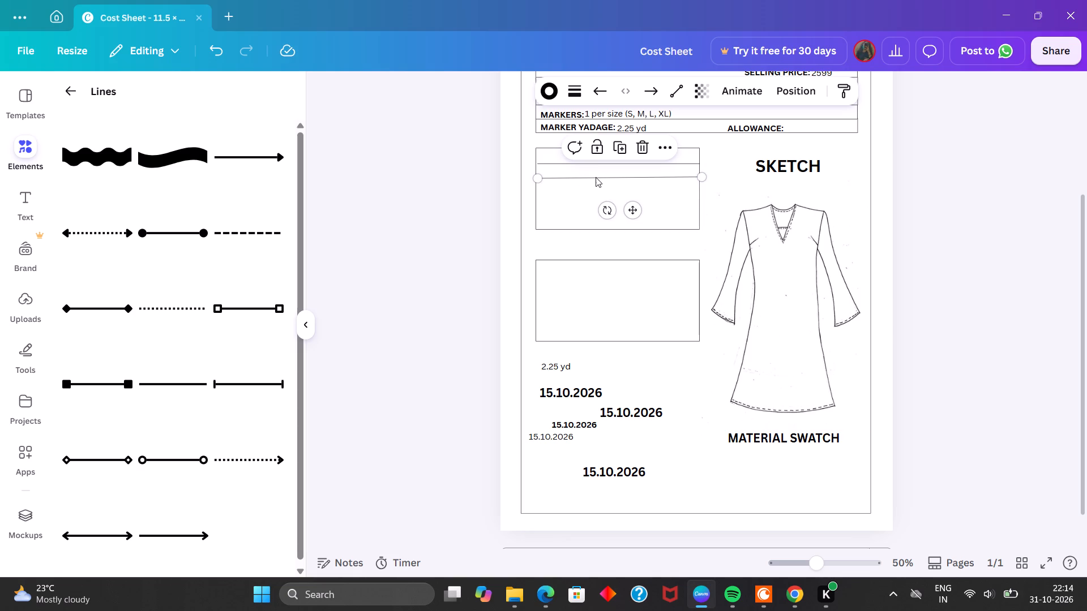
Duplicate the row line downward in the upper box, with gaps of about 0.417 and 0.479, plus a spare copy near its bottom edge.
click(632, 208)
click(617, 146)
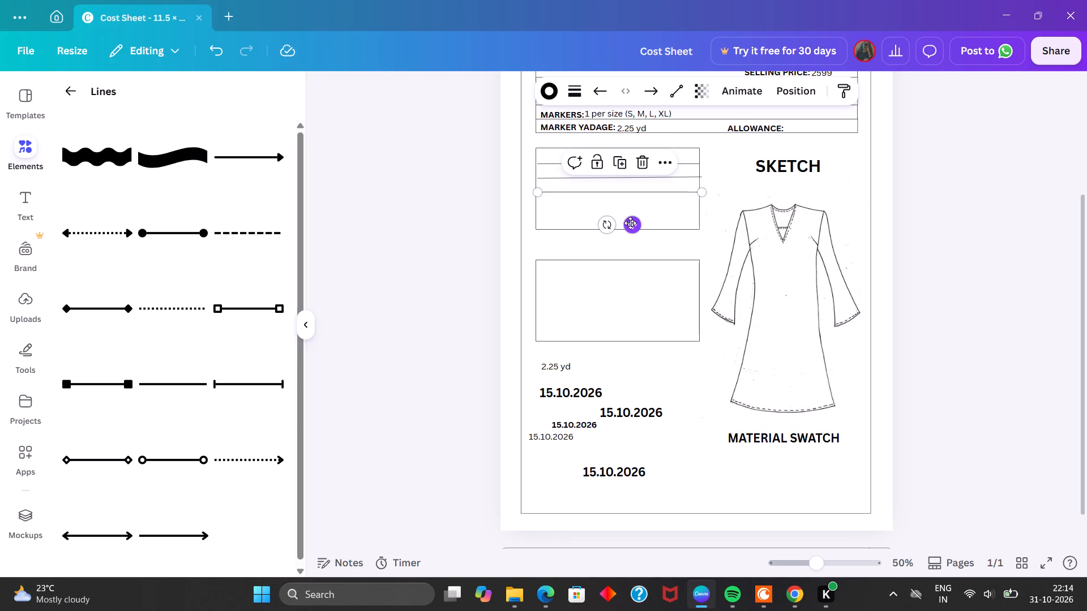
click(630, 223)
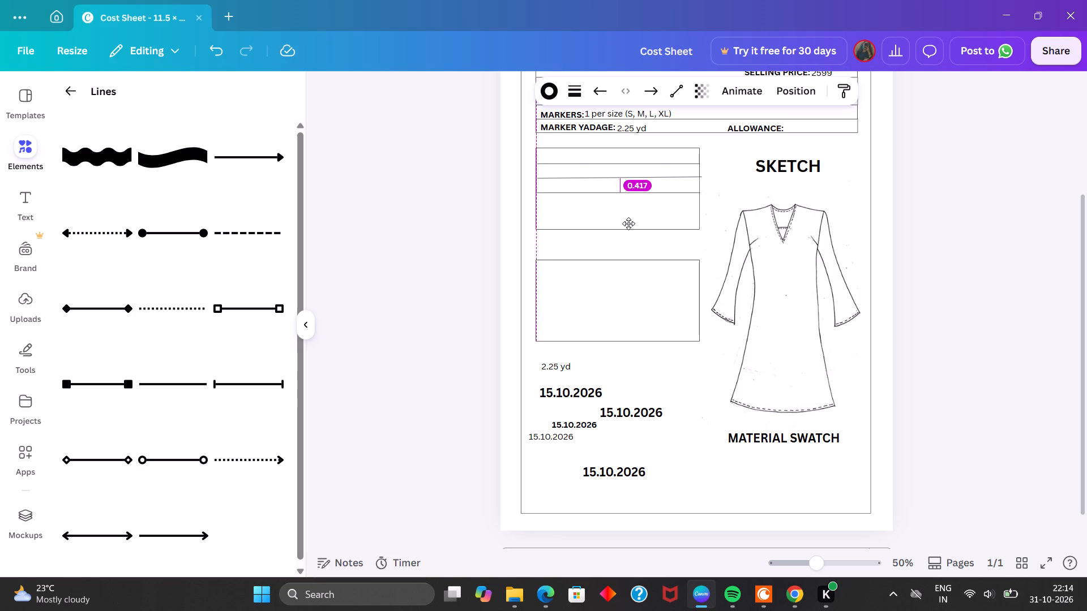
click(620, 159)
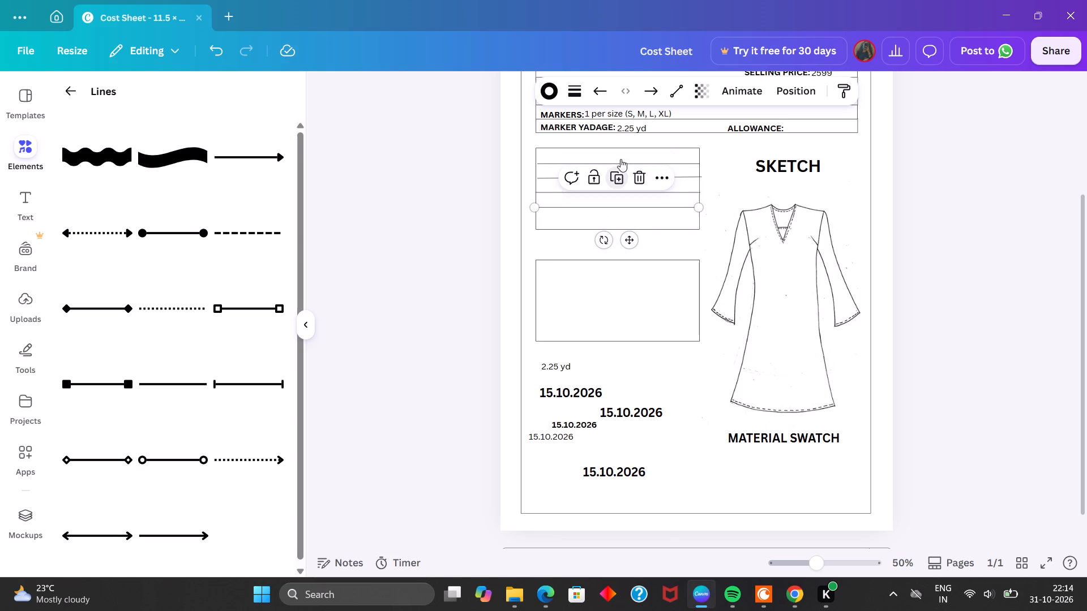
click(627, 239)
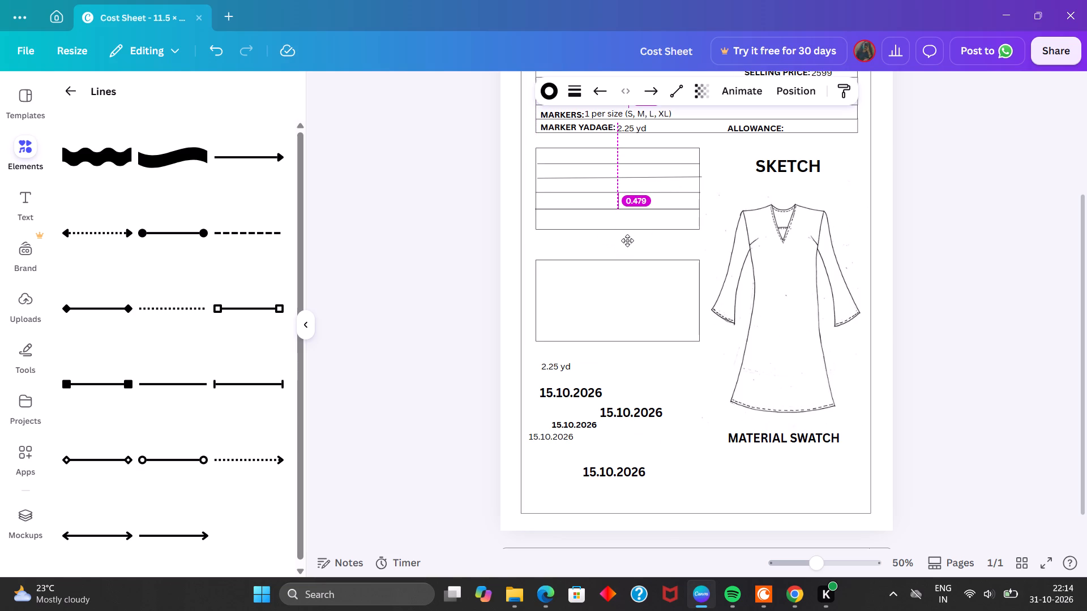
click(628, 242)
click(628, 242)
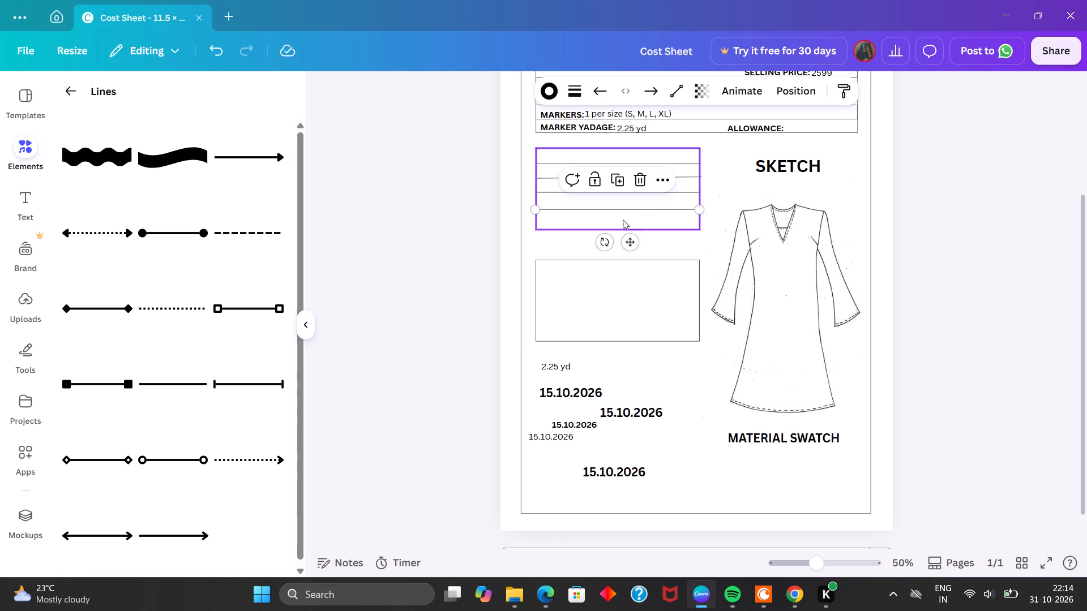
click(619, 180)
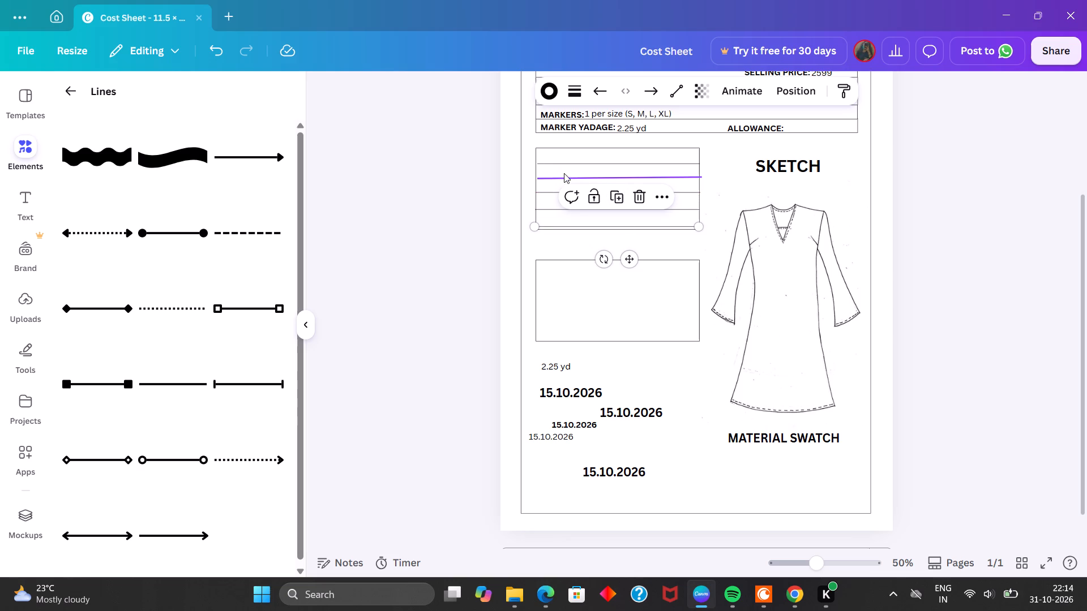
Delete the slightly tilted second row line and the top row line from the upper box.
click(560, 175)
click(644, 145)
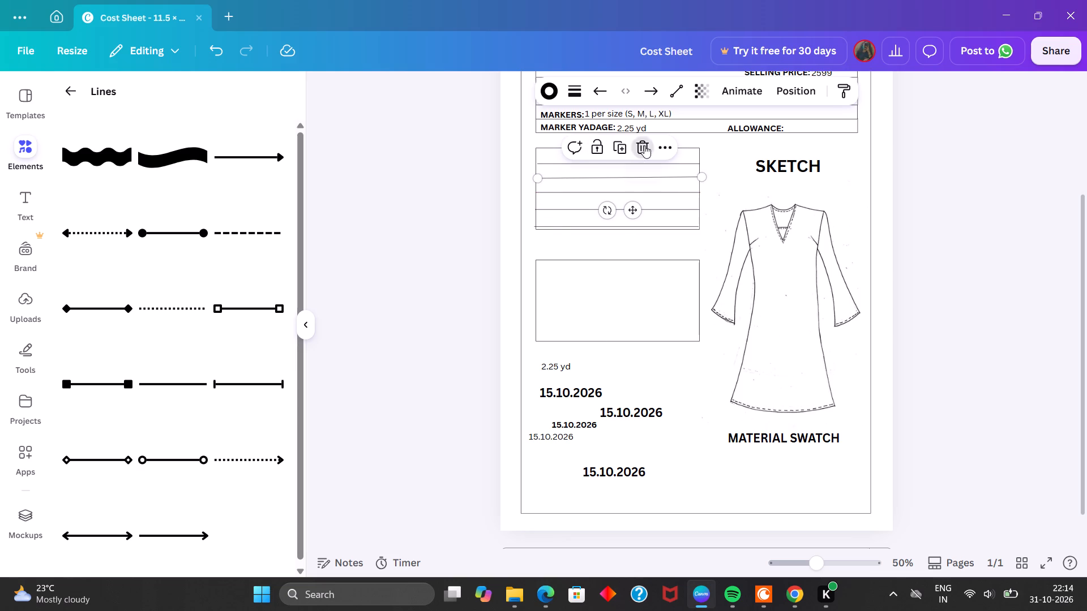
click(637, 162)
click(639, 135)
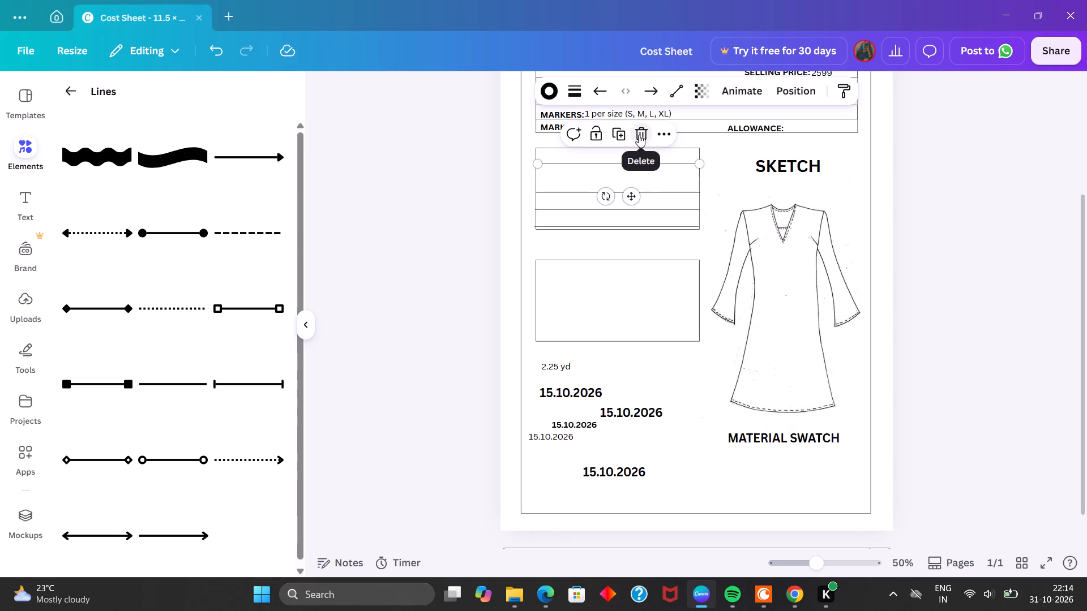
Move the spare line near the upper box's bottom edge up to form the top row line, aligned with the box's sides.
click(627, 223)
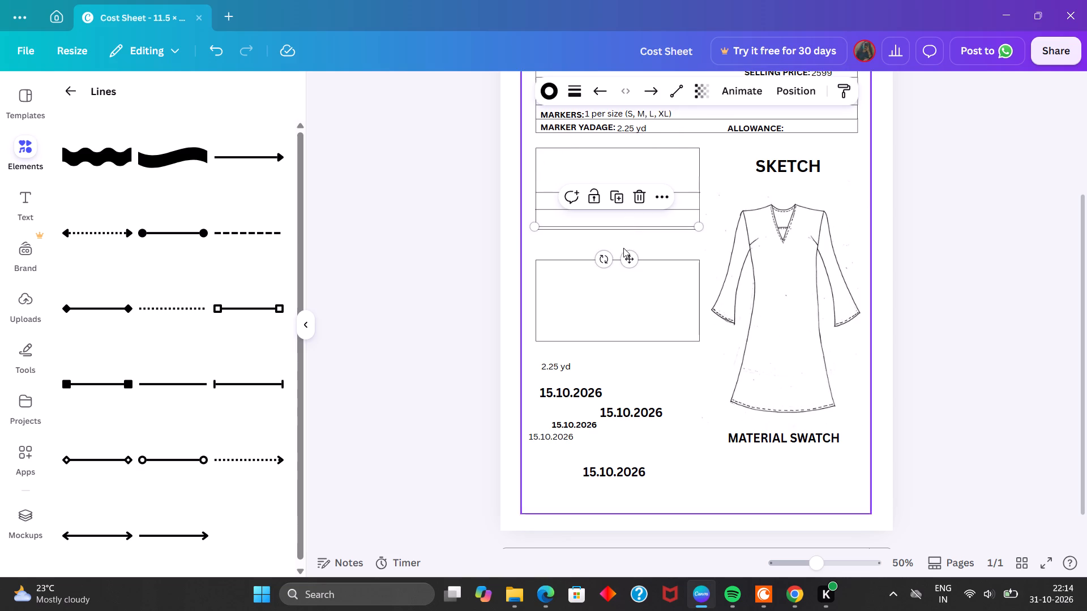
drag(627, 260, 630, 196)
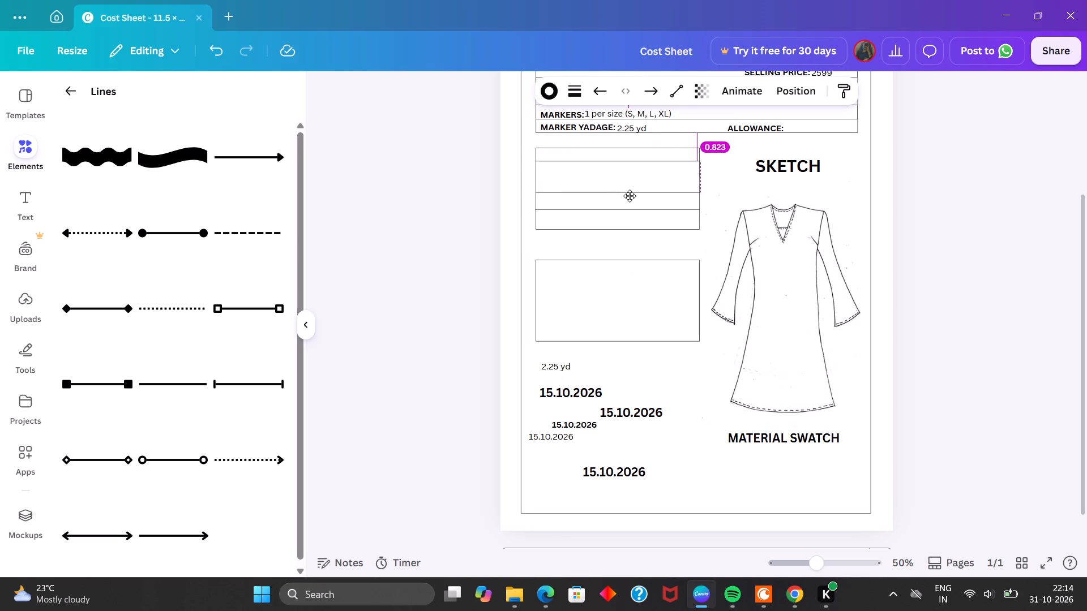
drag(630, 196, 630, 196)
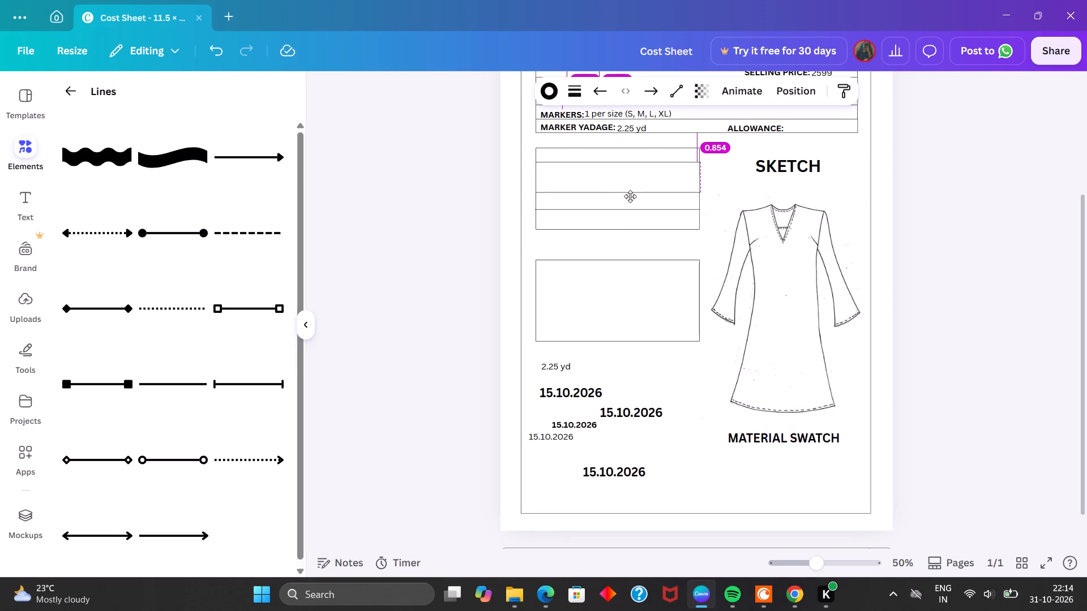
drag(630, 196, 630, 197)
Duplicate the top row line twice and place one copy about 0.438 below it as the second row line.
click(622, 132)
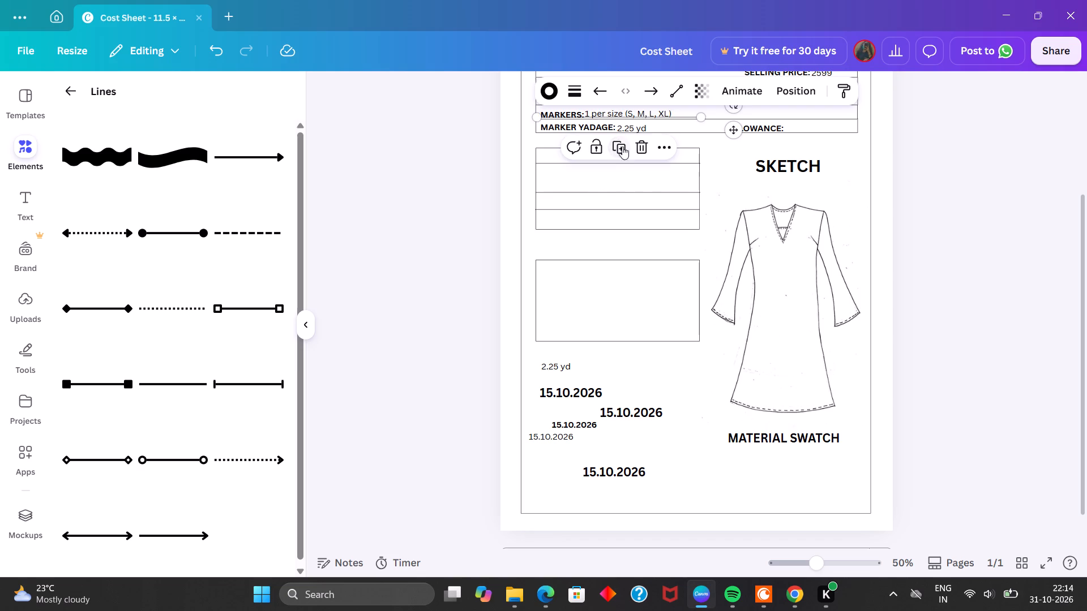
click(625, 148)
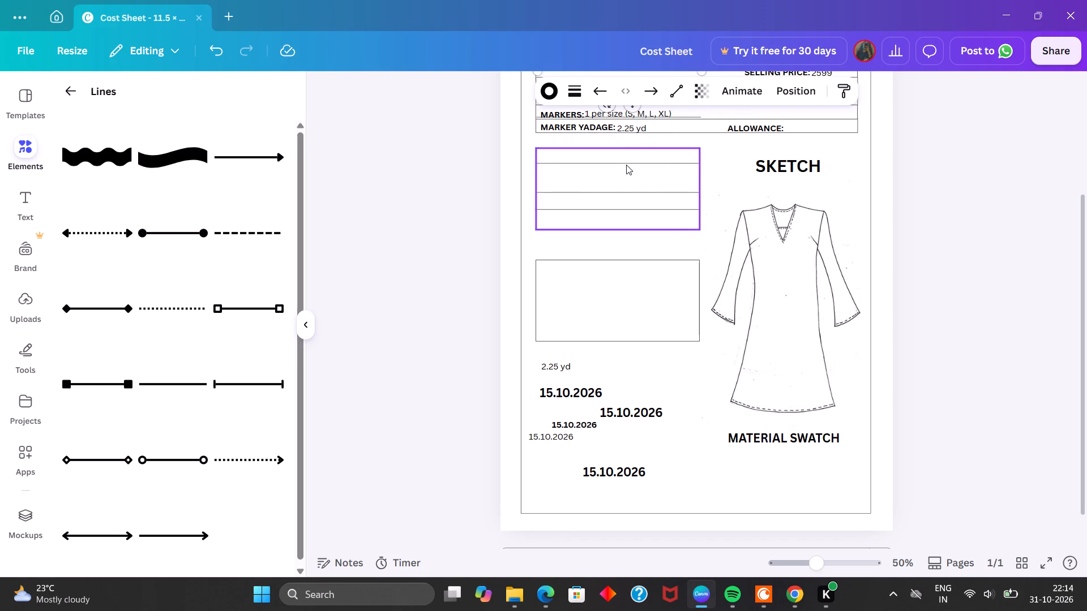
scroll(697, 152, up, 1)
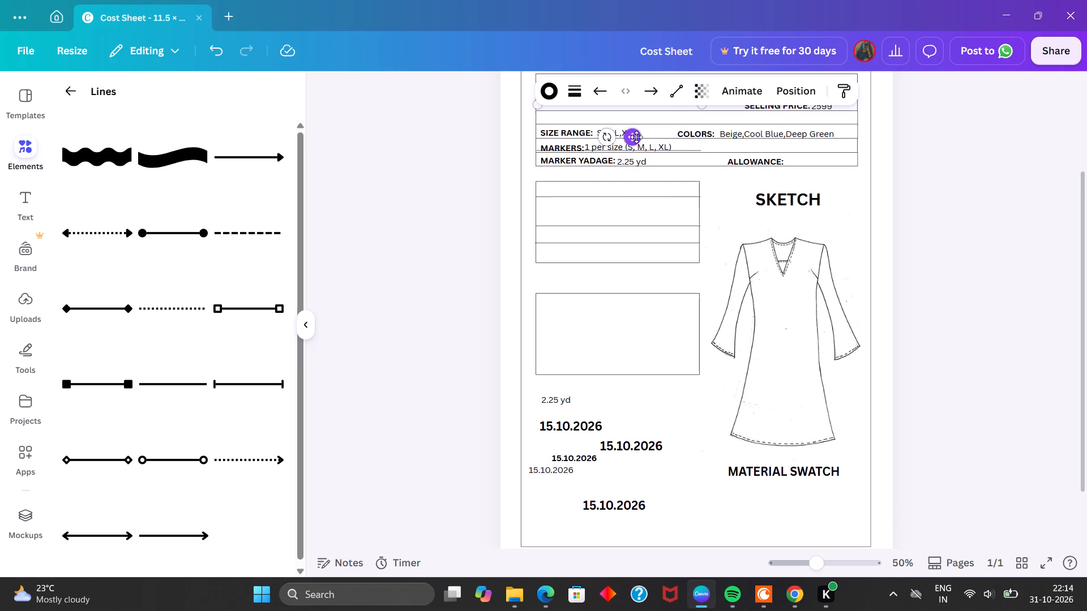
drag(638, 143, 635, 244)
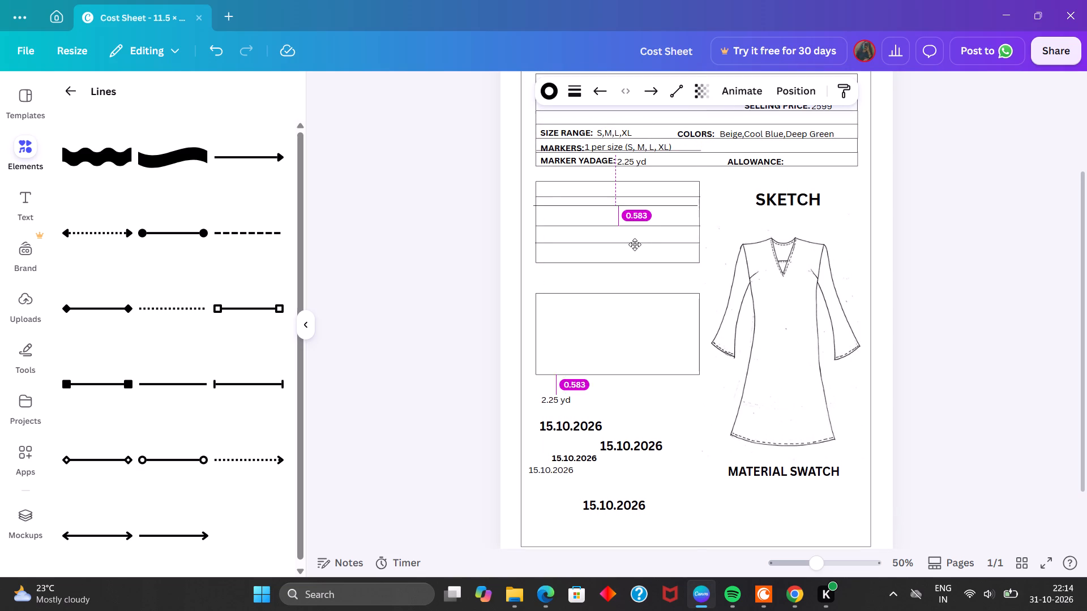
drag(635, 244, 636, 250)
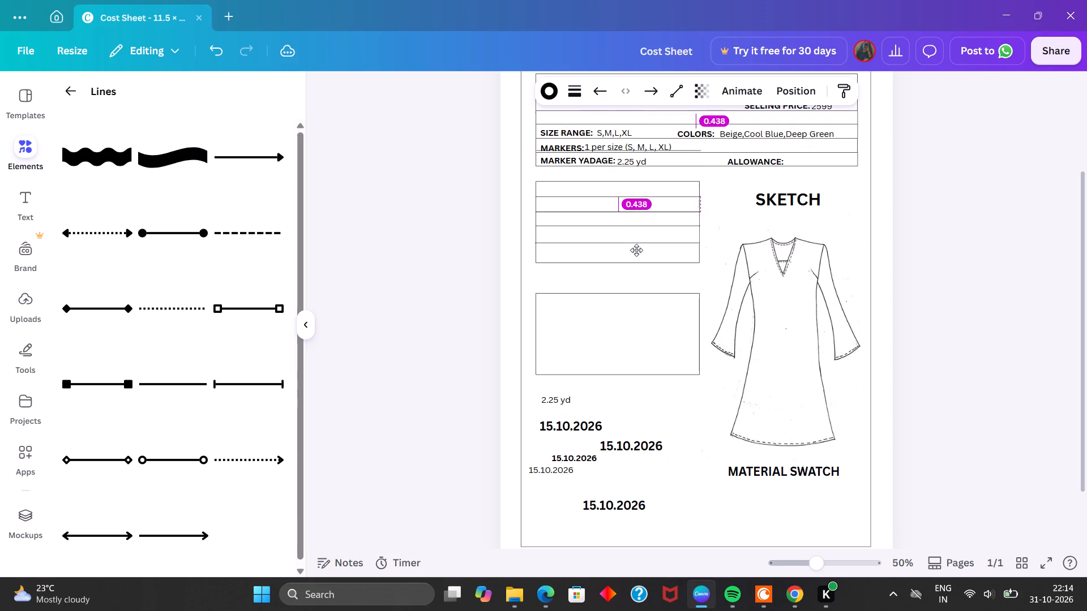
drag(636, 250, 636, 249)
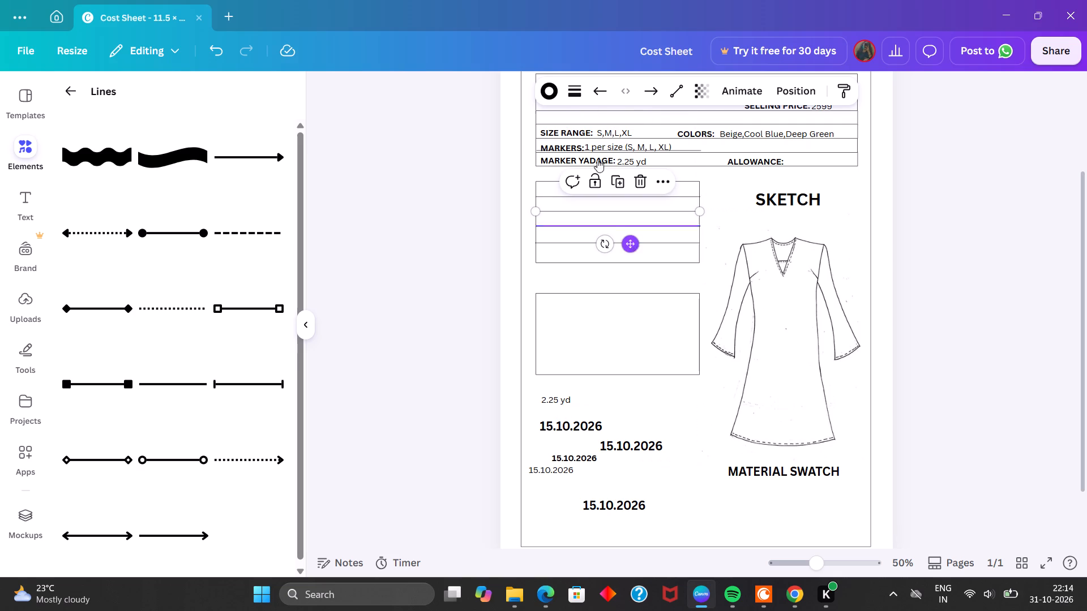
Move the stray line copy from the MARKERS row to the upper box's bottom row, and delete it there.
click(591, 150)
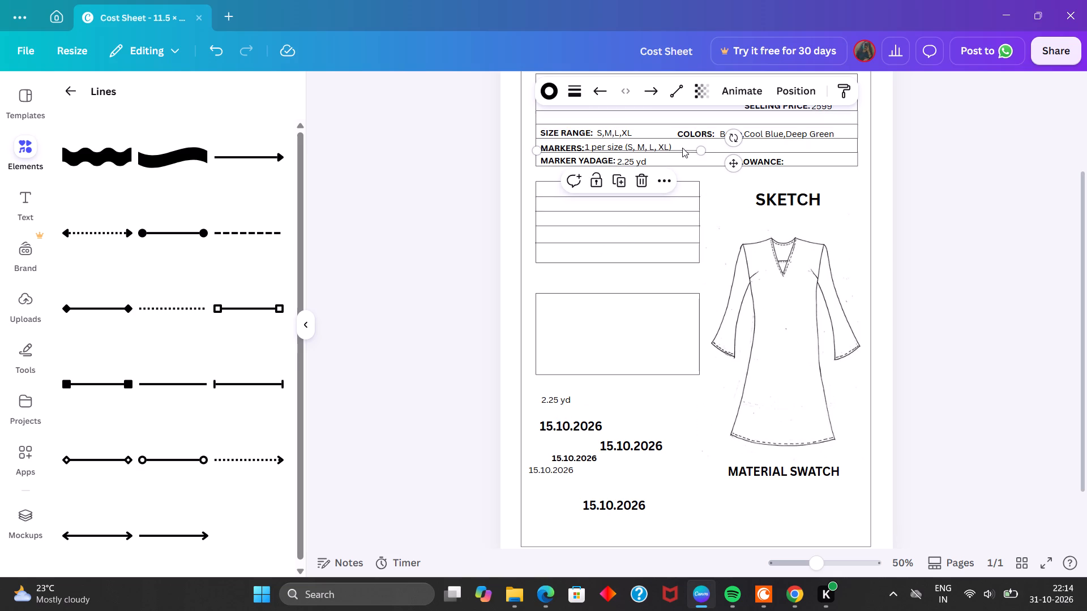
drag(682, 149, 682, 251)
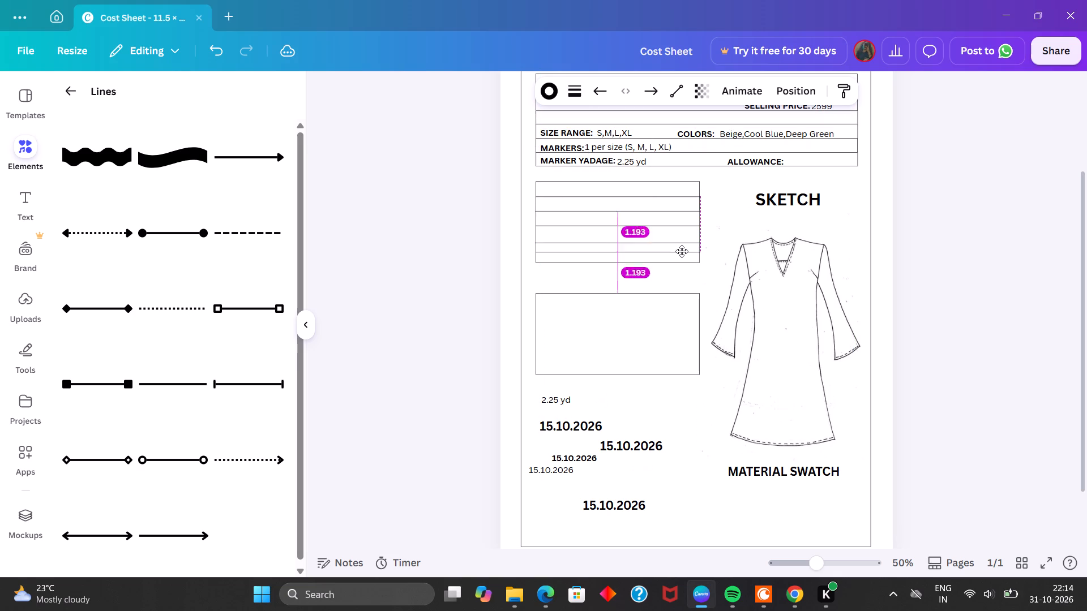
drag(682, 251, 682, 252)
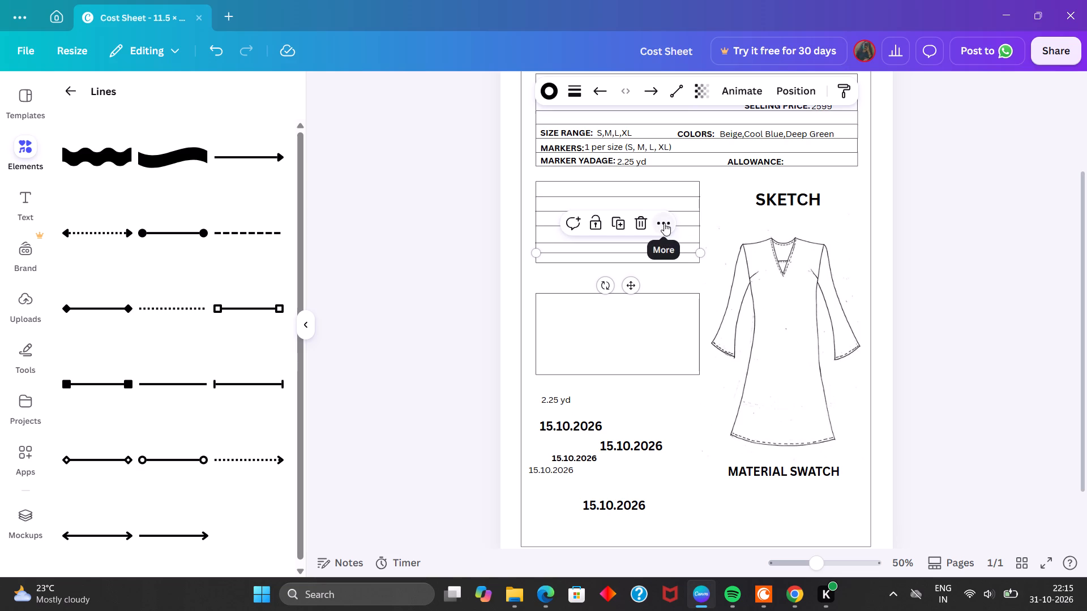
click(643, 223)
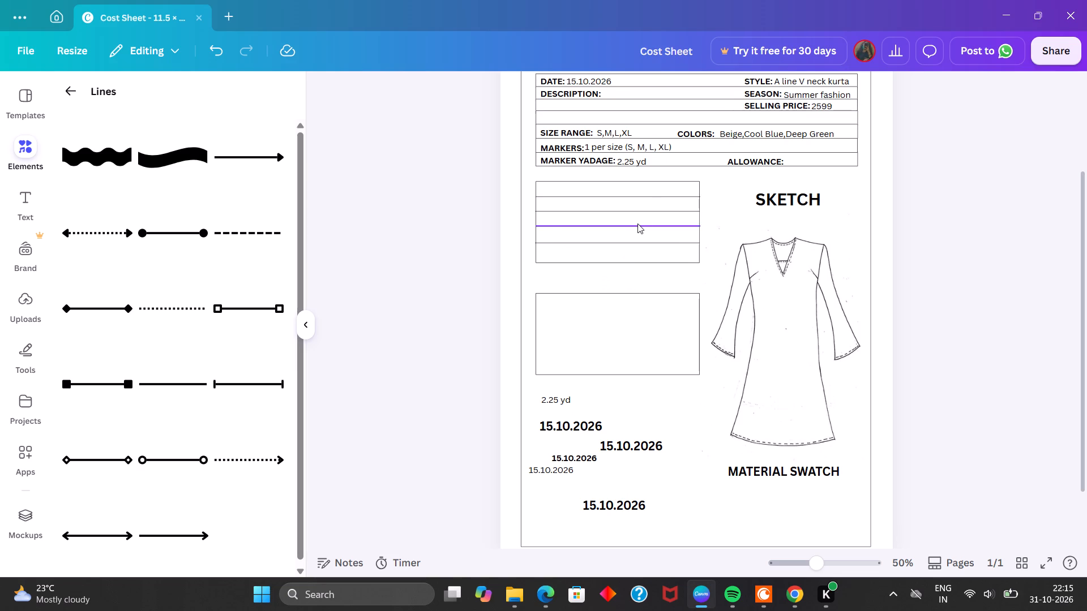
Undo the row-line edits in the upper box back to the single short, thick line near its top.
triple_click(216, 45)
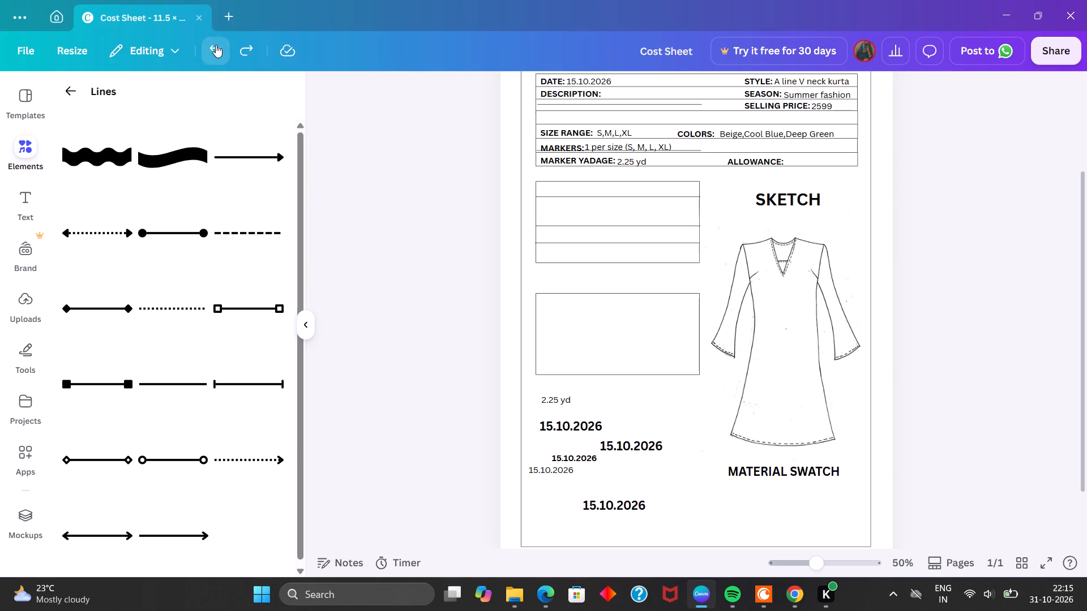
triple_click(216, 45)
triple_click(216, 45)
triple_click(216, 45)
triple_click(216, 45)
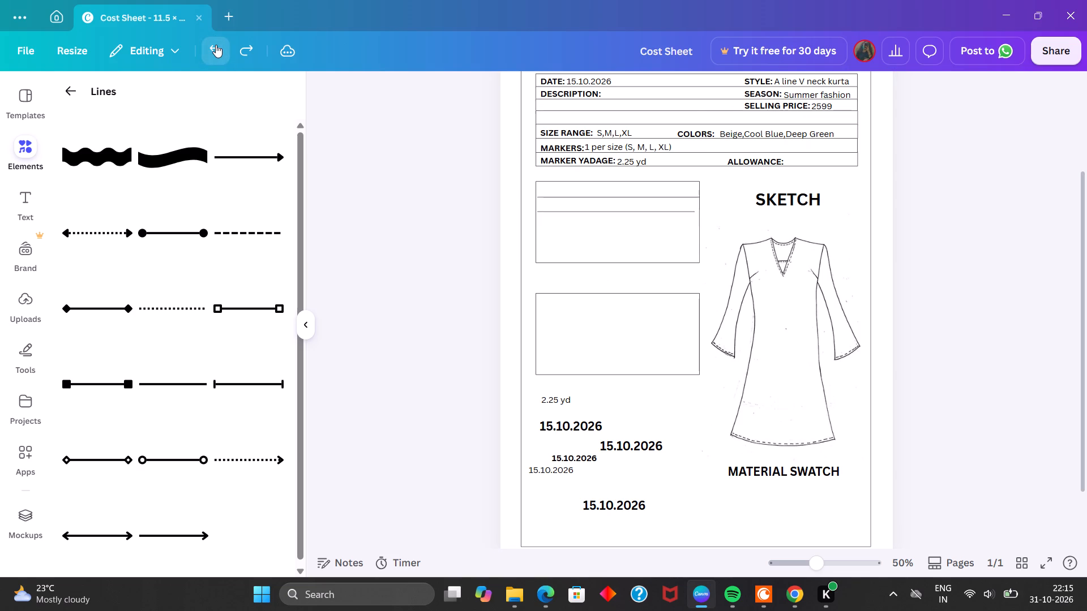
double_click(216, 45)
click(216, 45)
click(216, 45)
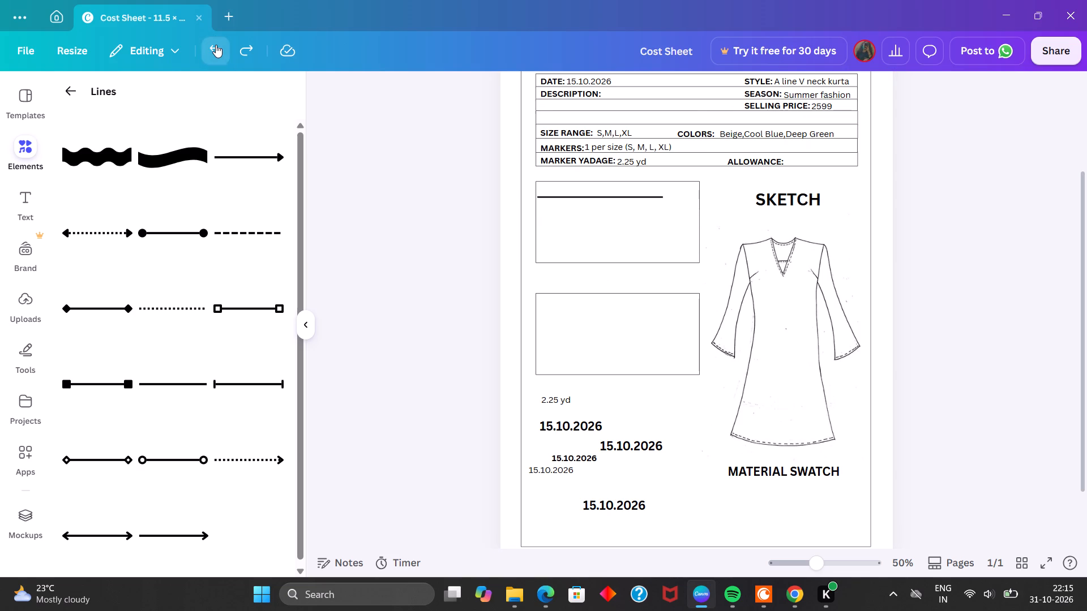
Remove the short thick line and both empty boxes from the area between the header table and the loose 2.25 yd text.
click(216, 45)
click(575, 303)
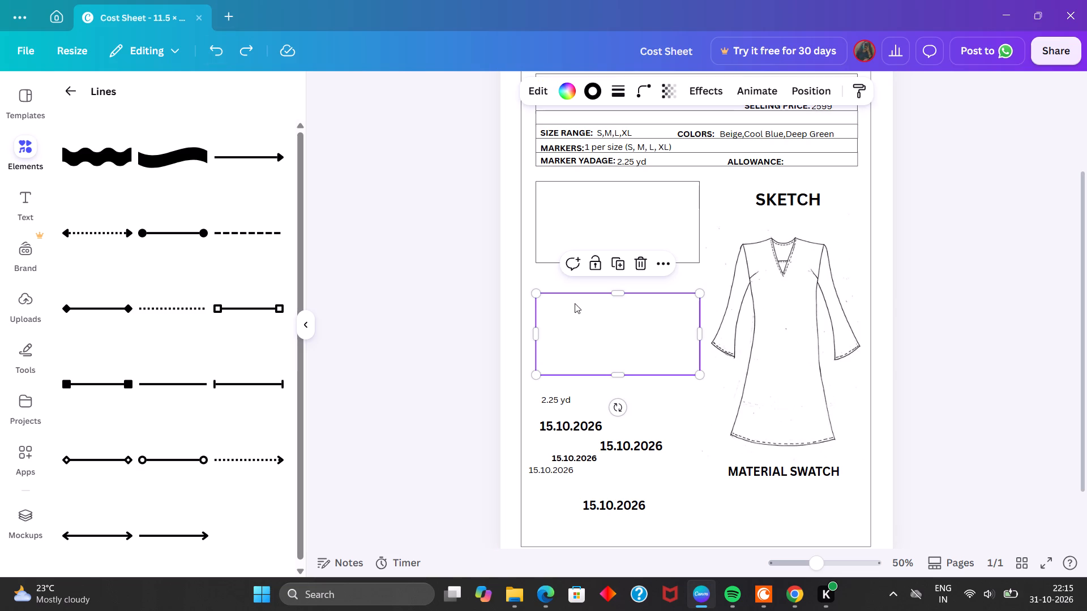
click(641, 262)
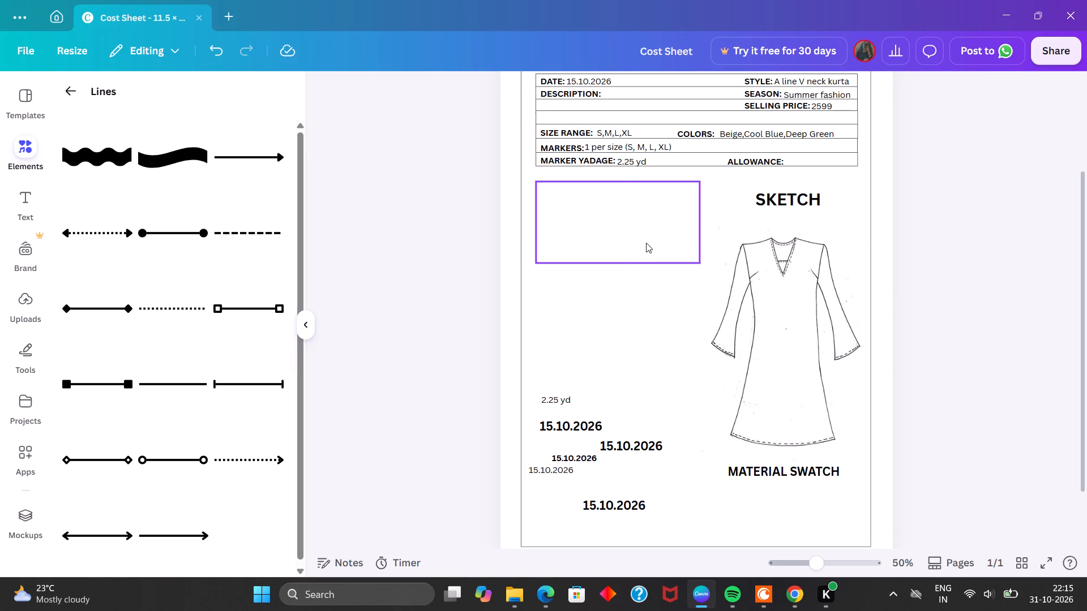
click(646, 241)
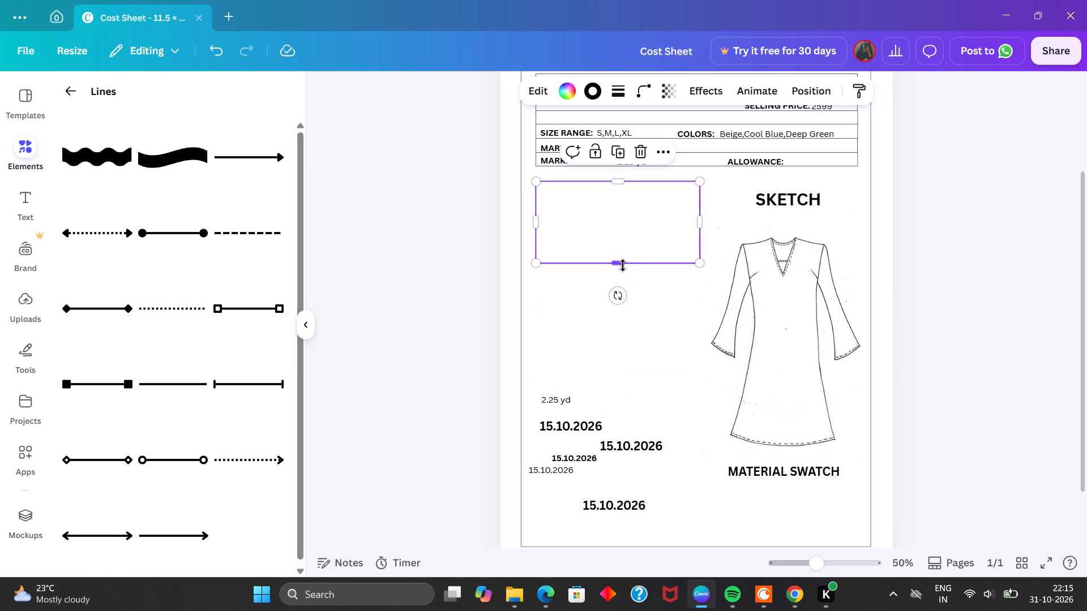
drag(623, 265, 619, 197)
click(644, 153)
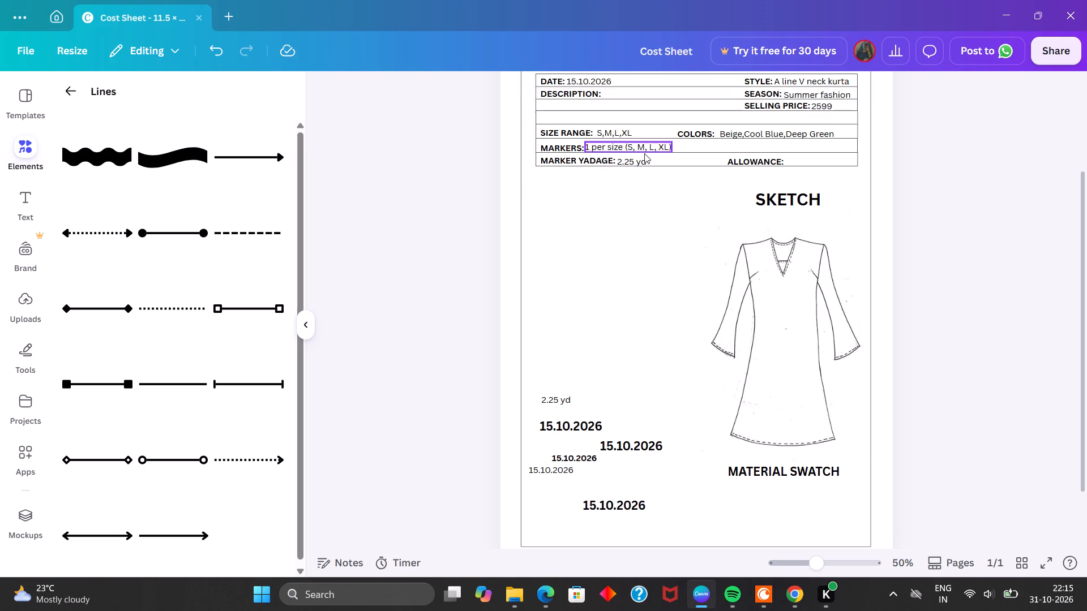
Duplicate the MARKER YADAGE row's box below the table and narrow the copy to about 5.4 wide and 0.4 high.
click(667, 158)
click(700, 197)
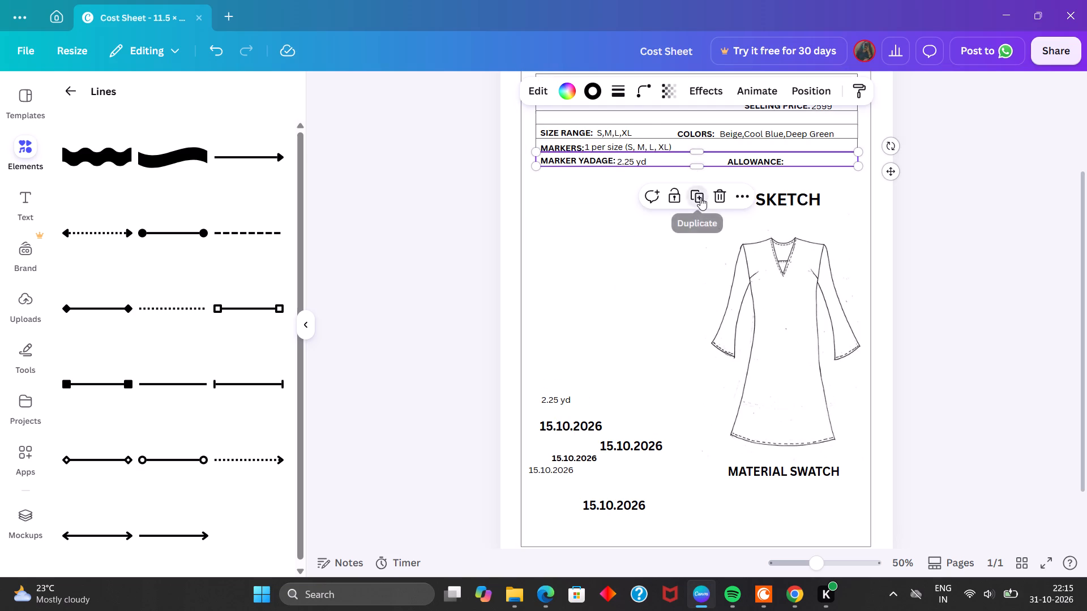
drag(712, 204, 705, 222)
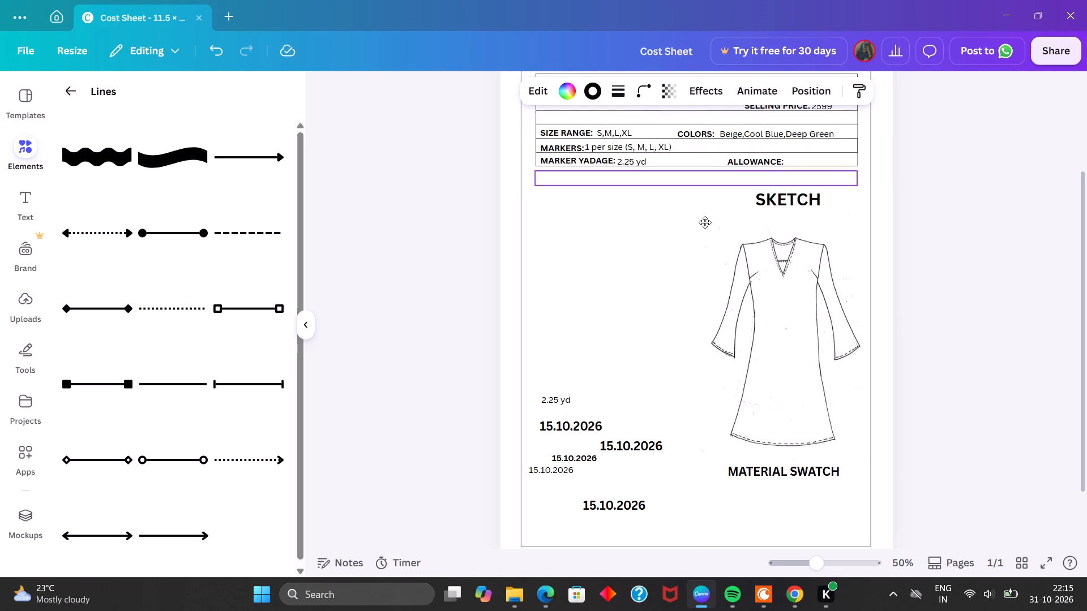
drag(705, 222, 704, 240)
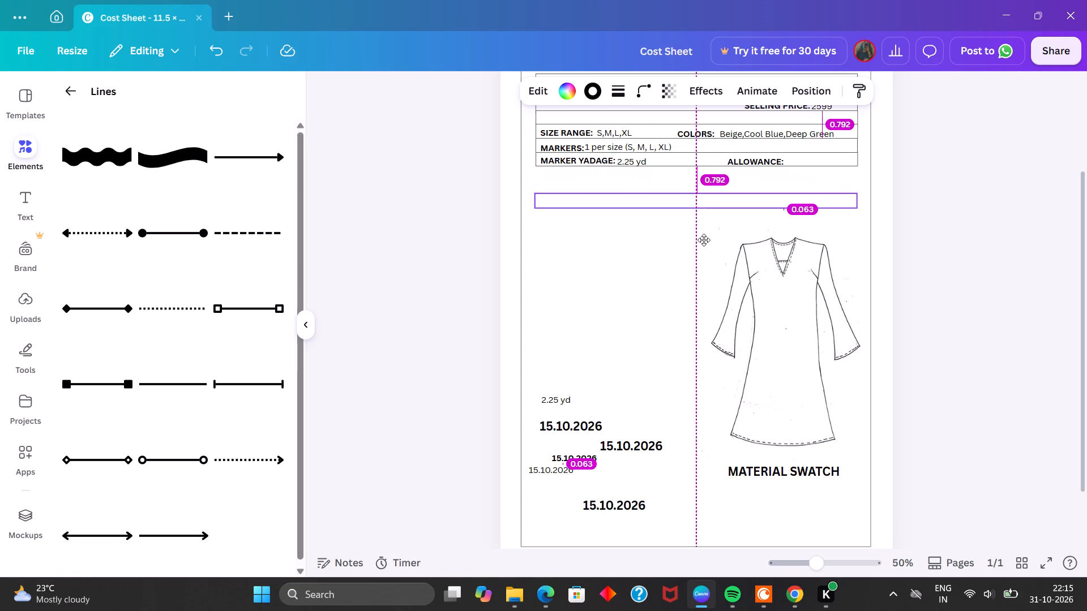
drag(704, 240, 704, 225)
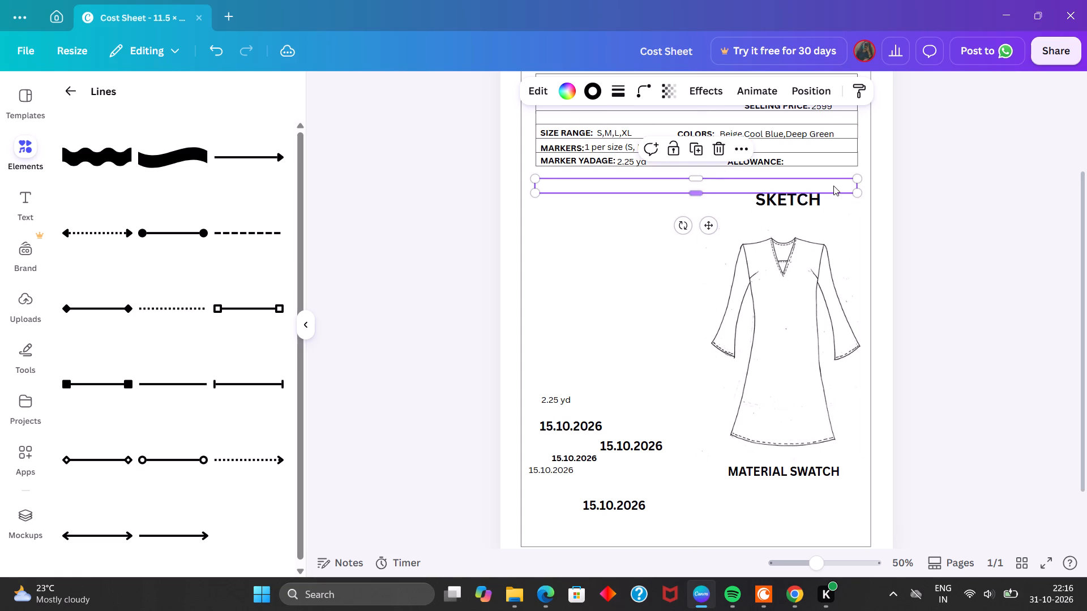
drag(857, 194, 834, 195)
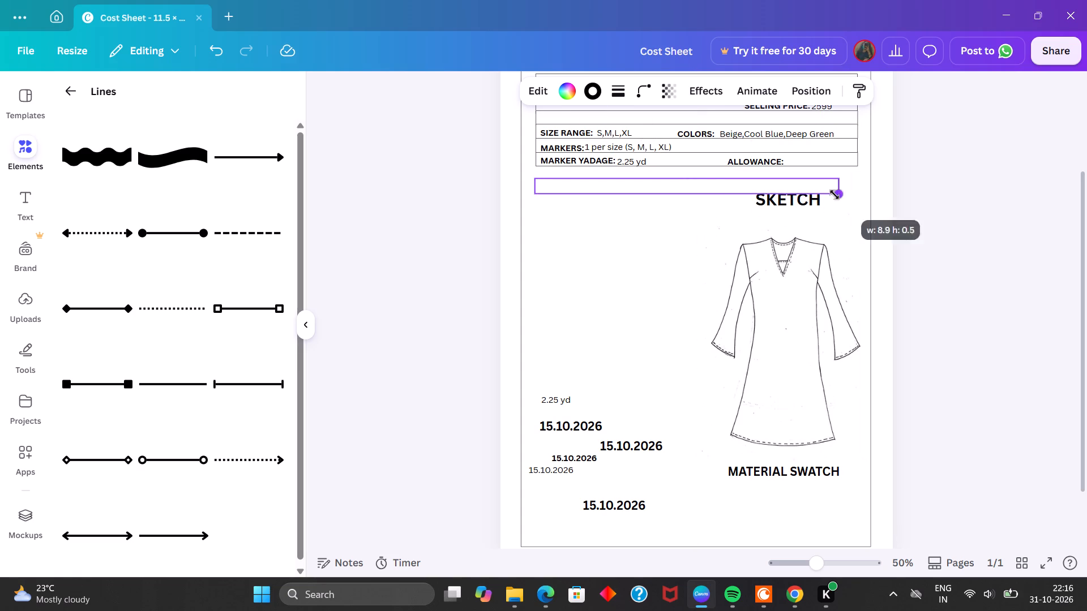
drag(834, 195, 718, 193)
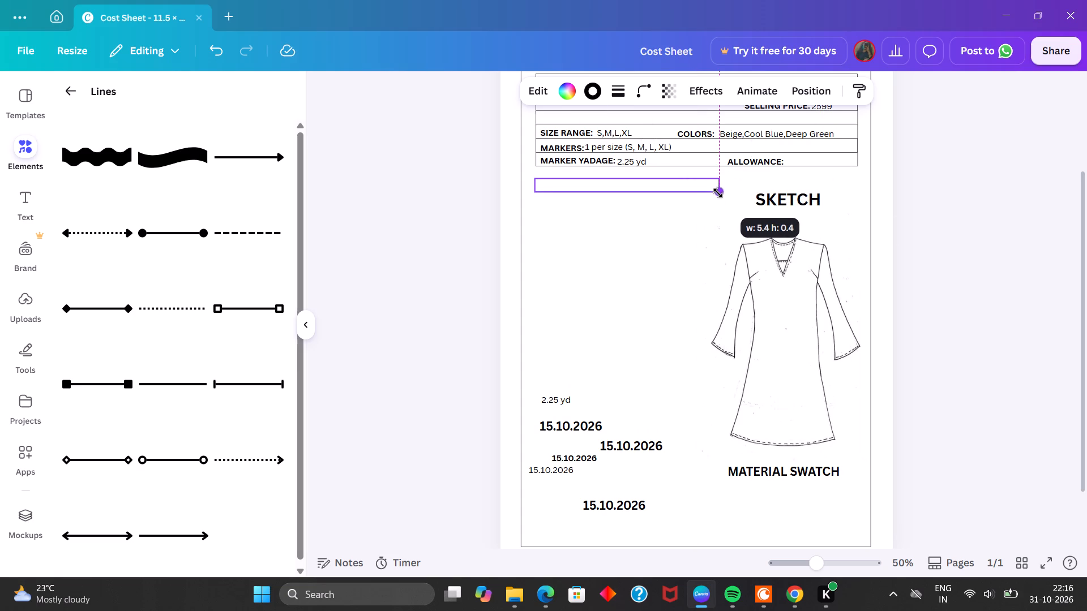
drag(718, 193, 718, 193)
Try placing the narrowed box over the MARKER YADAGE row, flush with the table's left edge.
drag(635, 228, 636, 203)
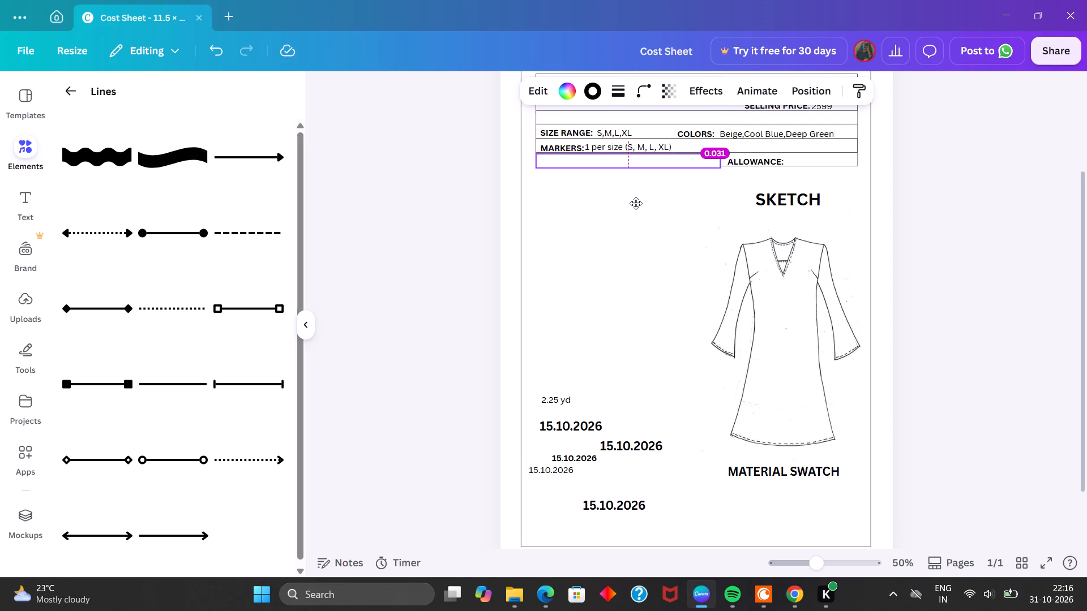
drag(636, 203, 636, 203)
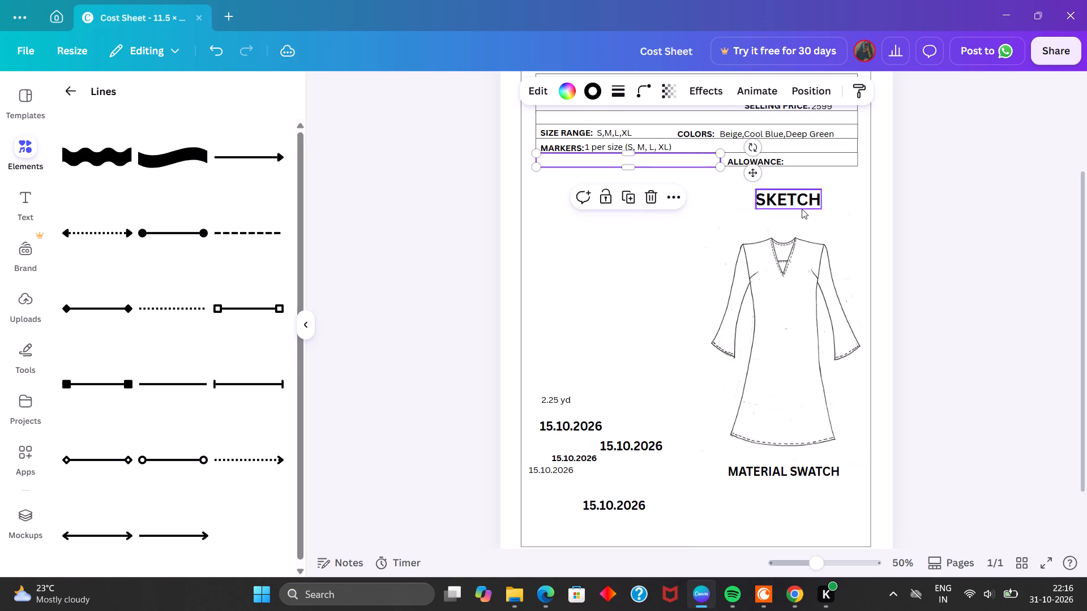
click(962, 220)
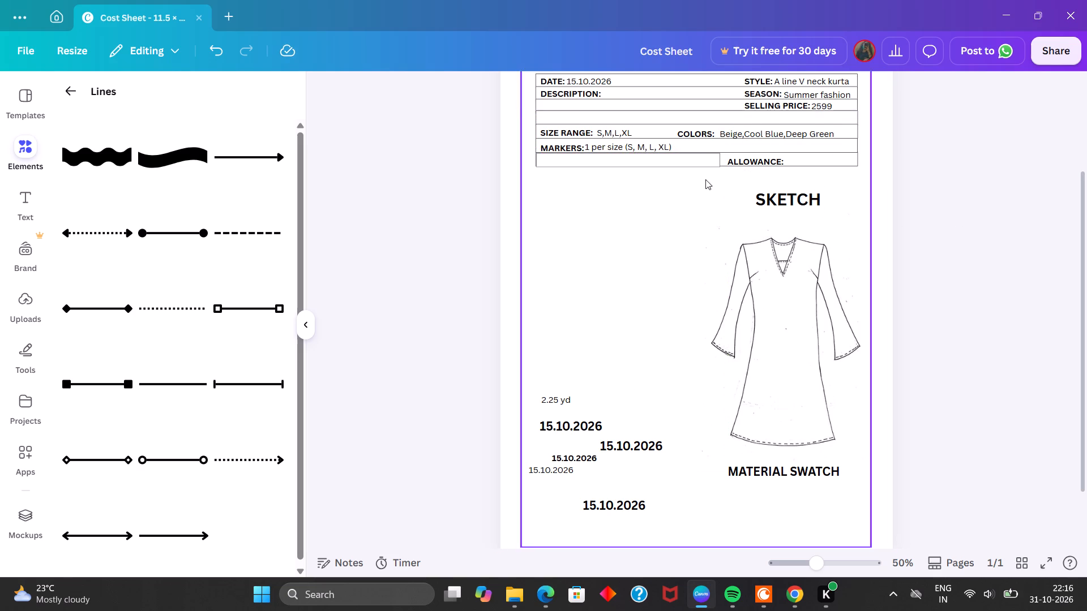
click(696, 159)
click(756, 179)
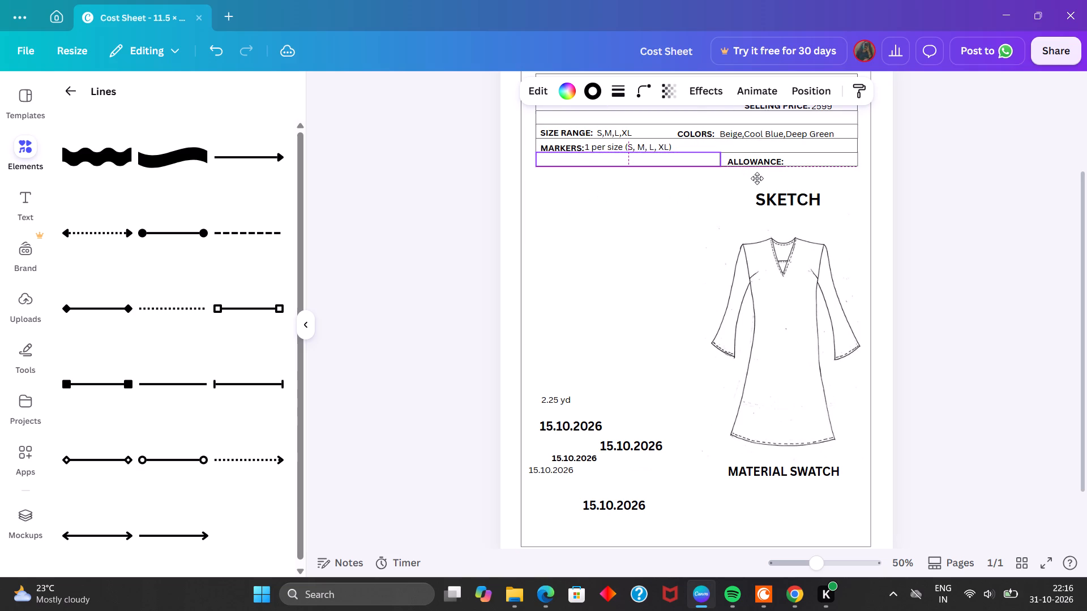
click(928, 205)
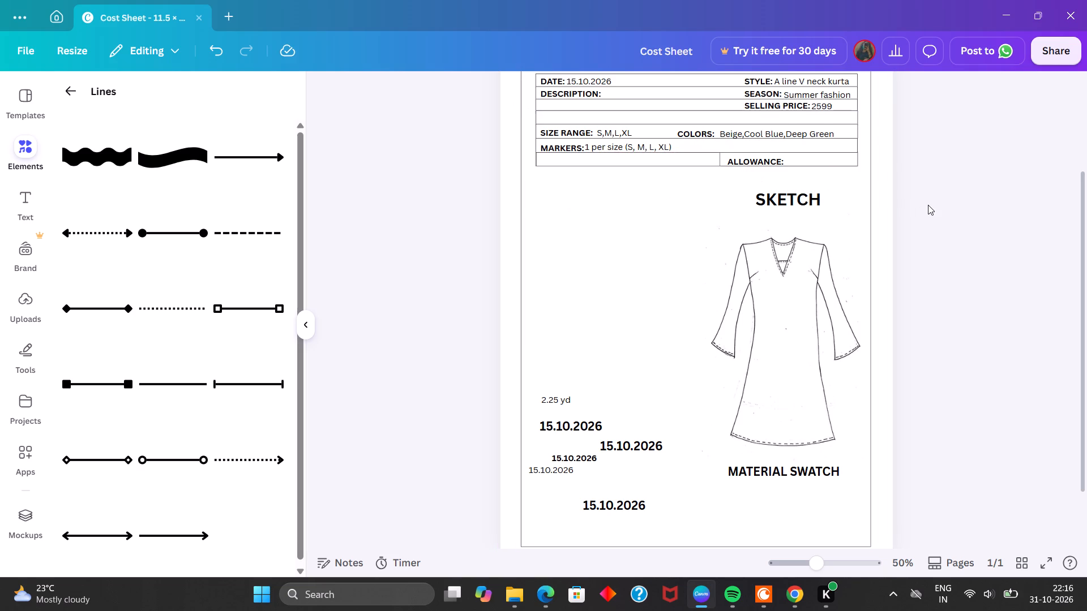
Move the narrowed box back out below the table and shorten it to about 5.2 wide.
click(703, 161)
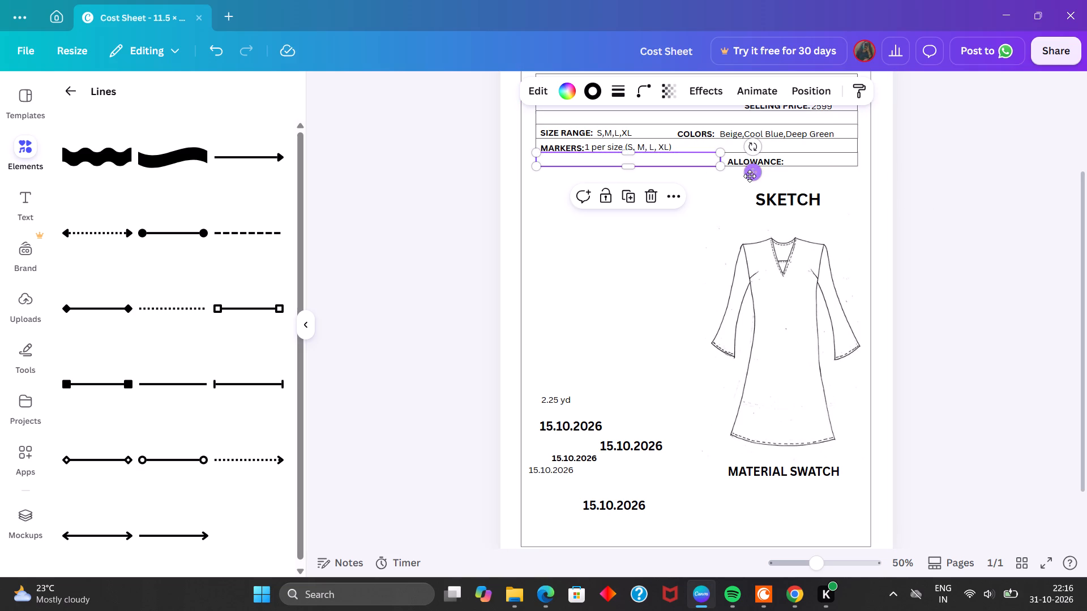
drag(749, 175, 752, 205)
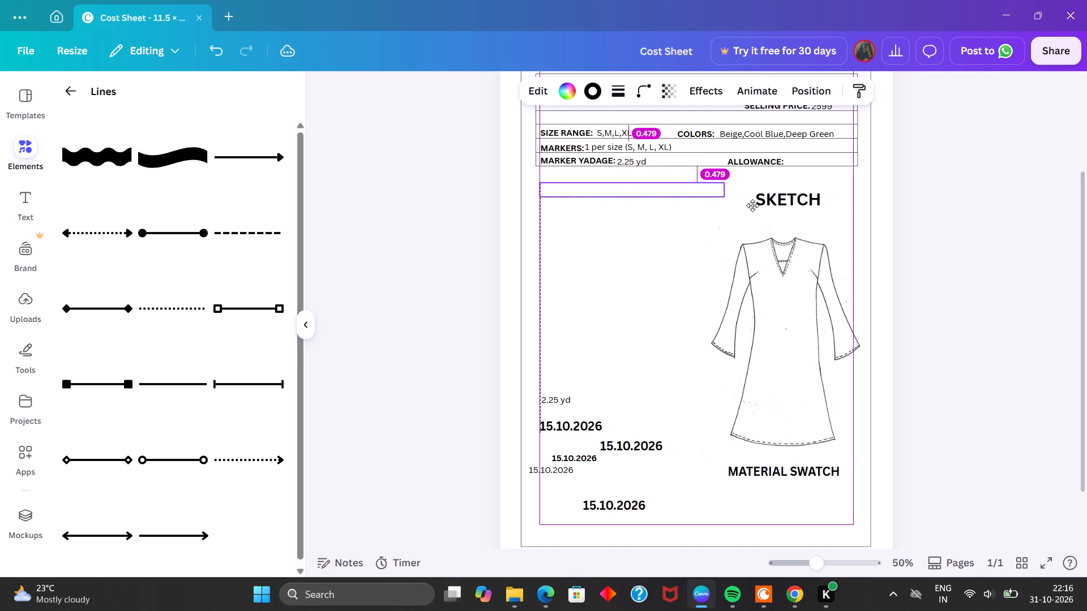
drag(752, 205, 750, 203)
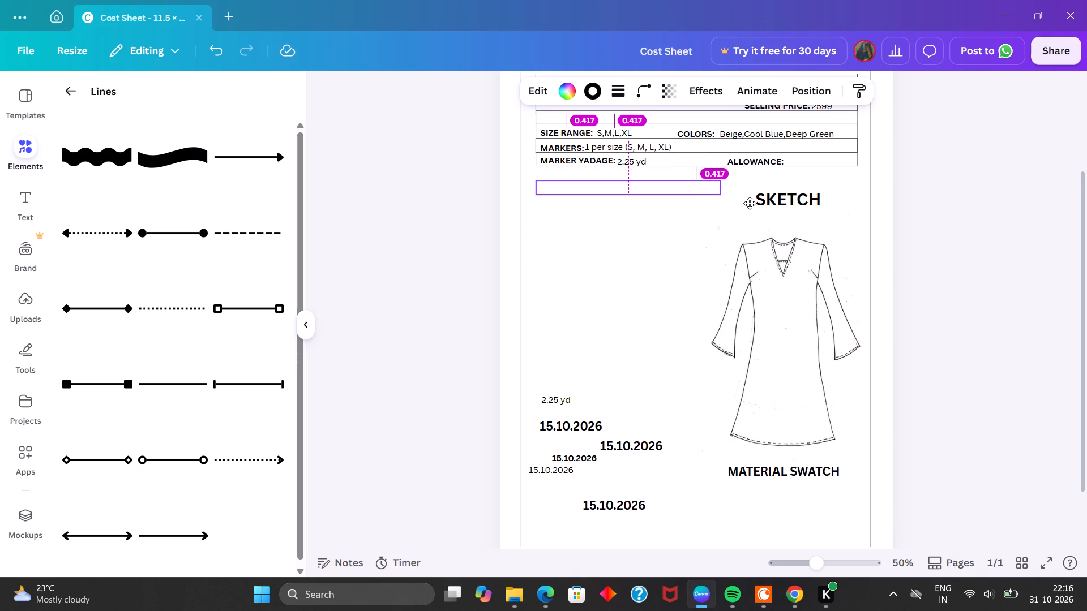
drag(750, 203, 750, 343)
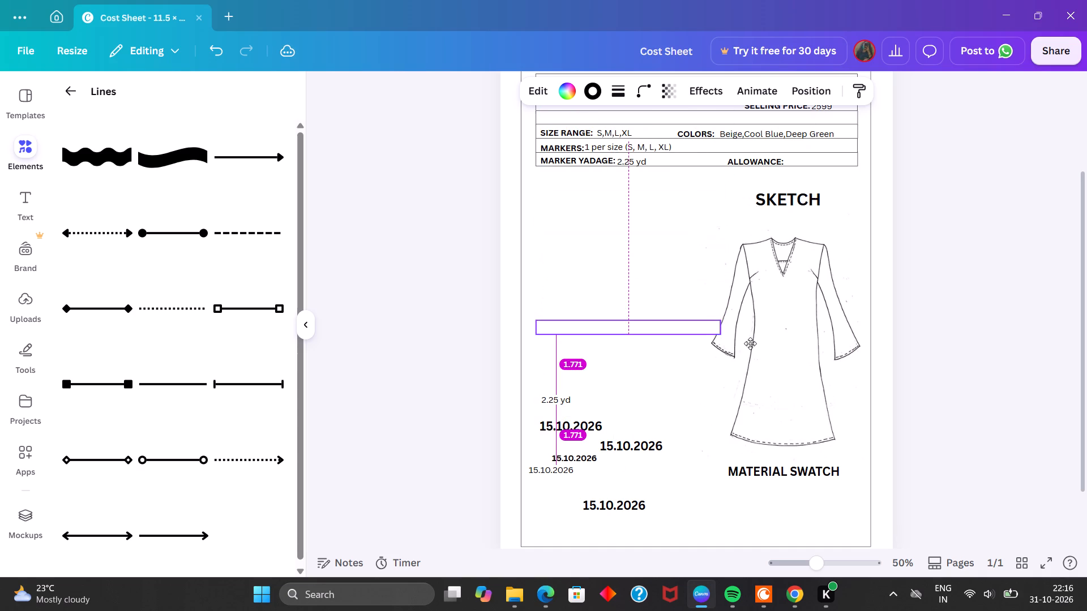
drag(750, 343, 749, 205)
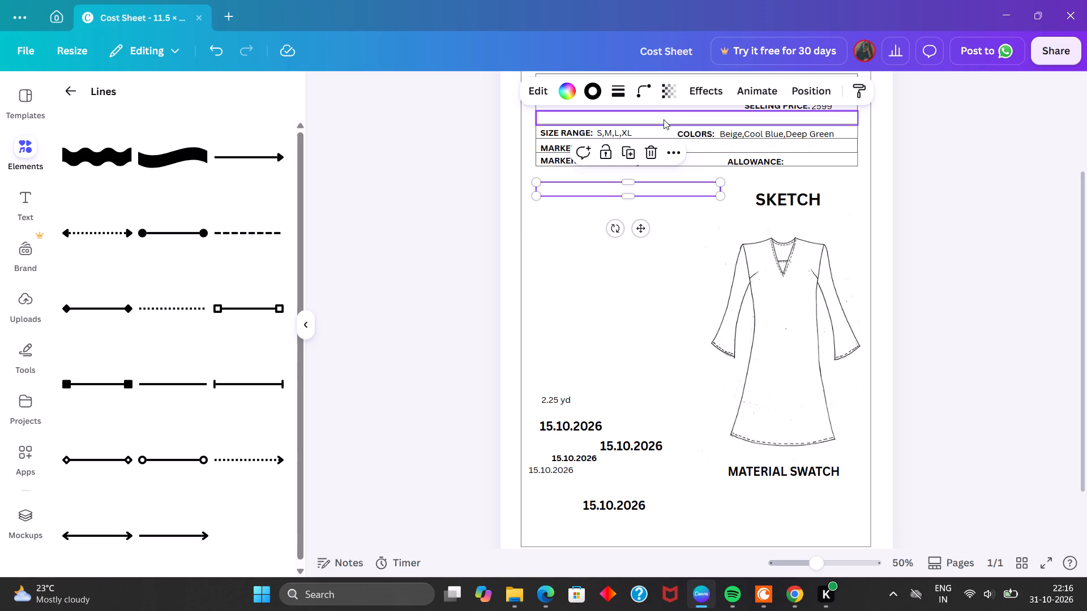
drag(717, 197, 711, 198)
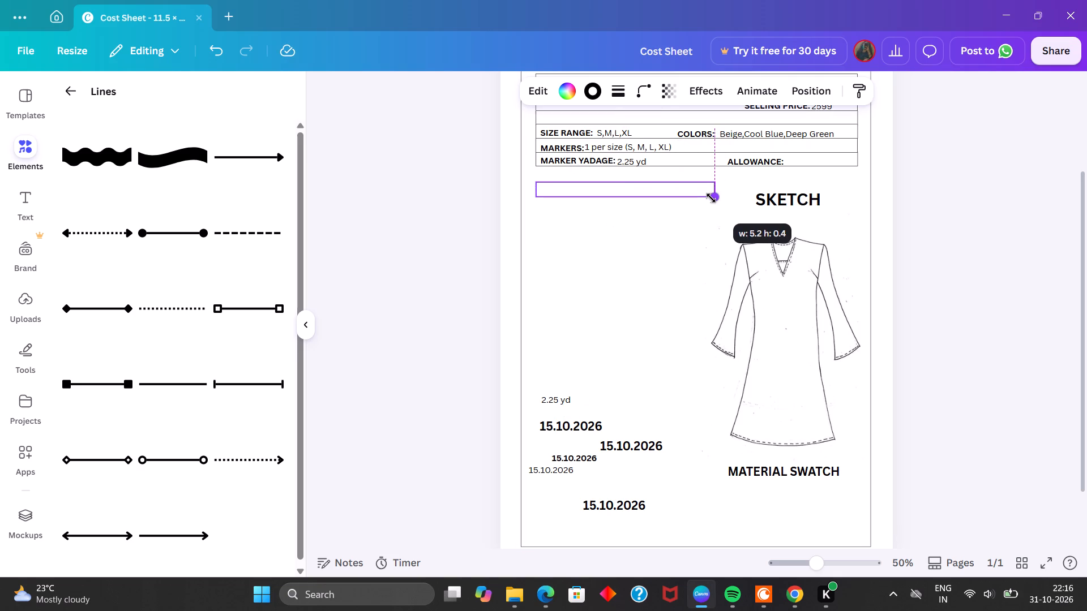
drag(711, 198, 711, 197)
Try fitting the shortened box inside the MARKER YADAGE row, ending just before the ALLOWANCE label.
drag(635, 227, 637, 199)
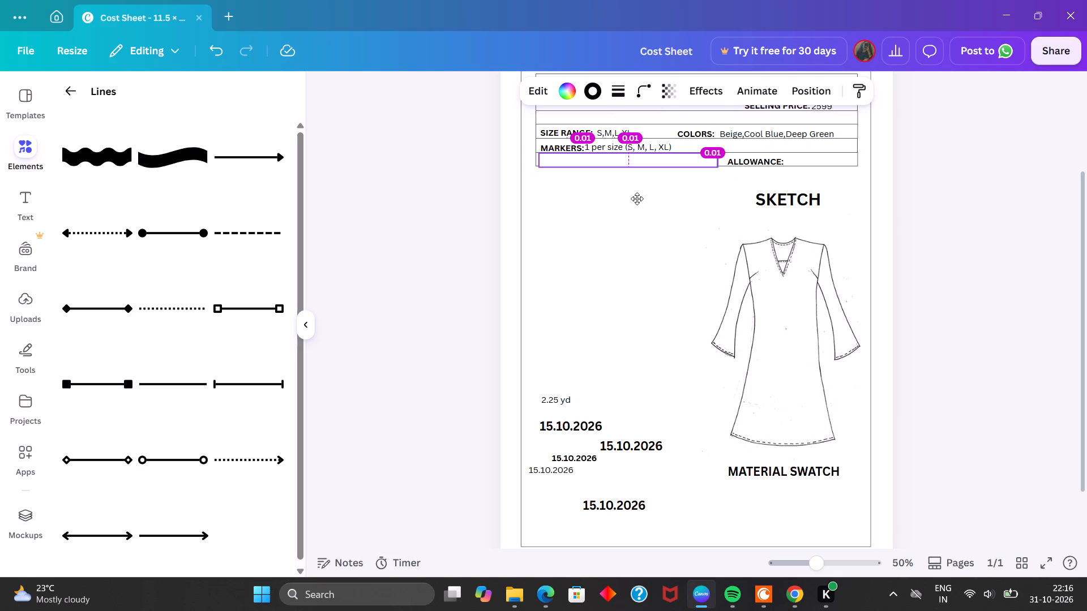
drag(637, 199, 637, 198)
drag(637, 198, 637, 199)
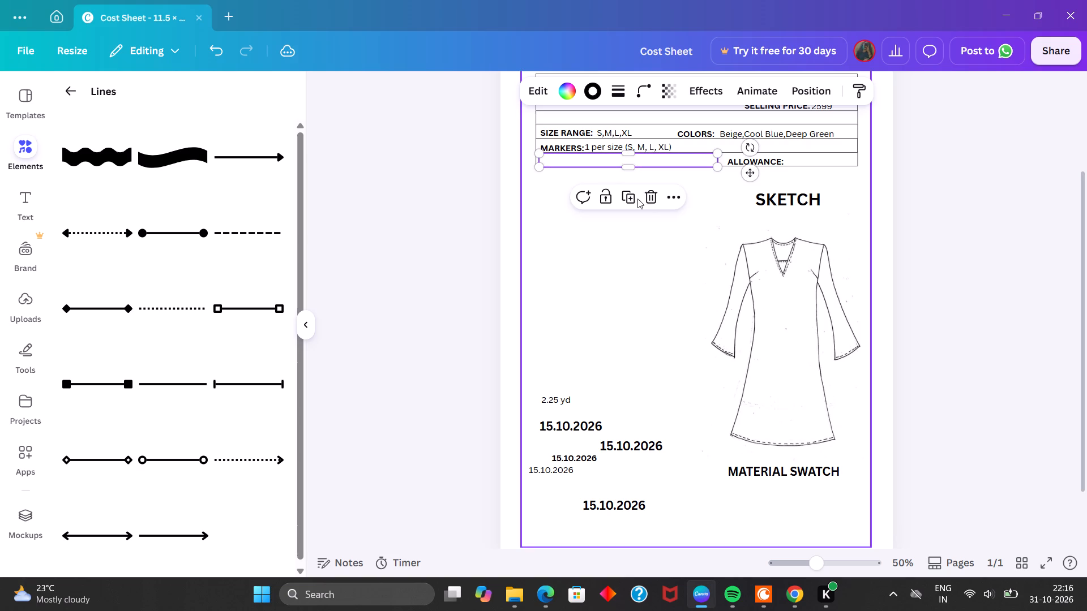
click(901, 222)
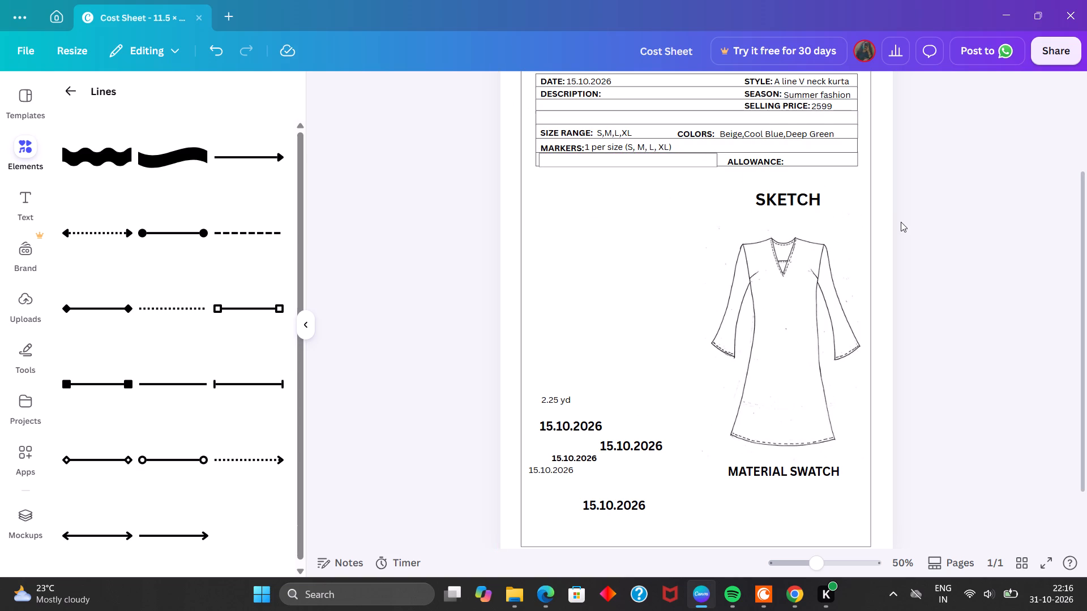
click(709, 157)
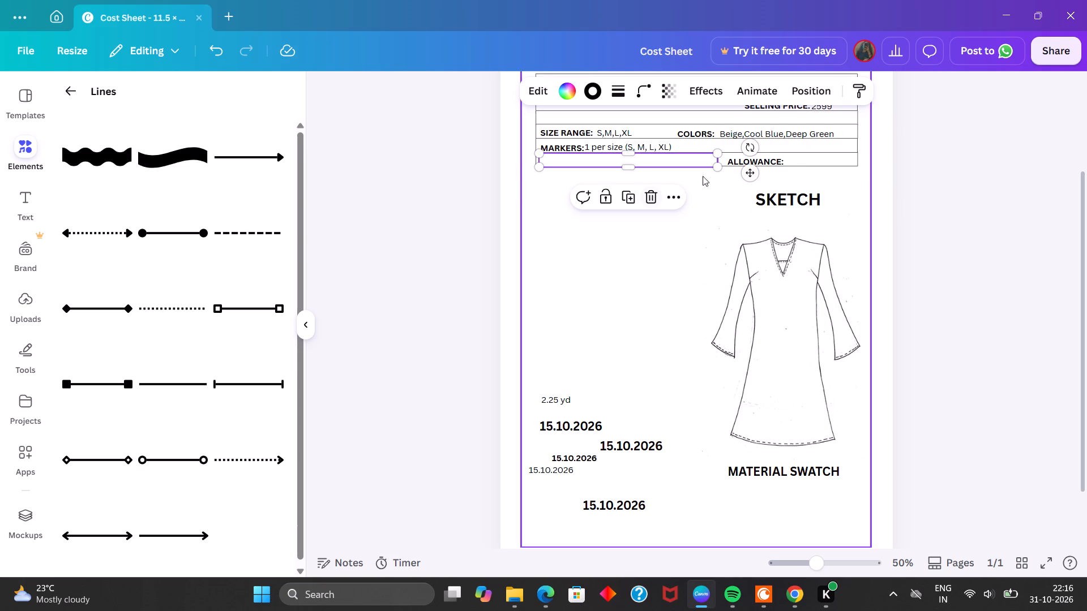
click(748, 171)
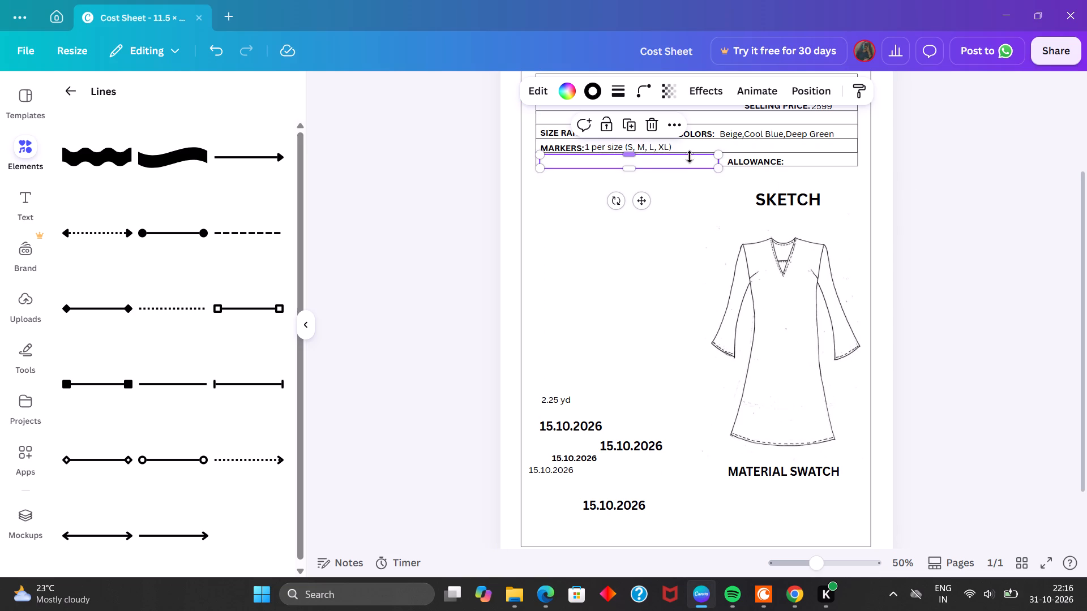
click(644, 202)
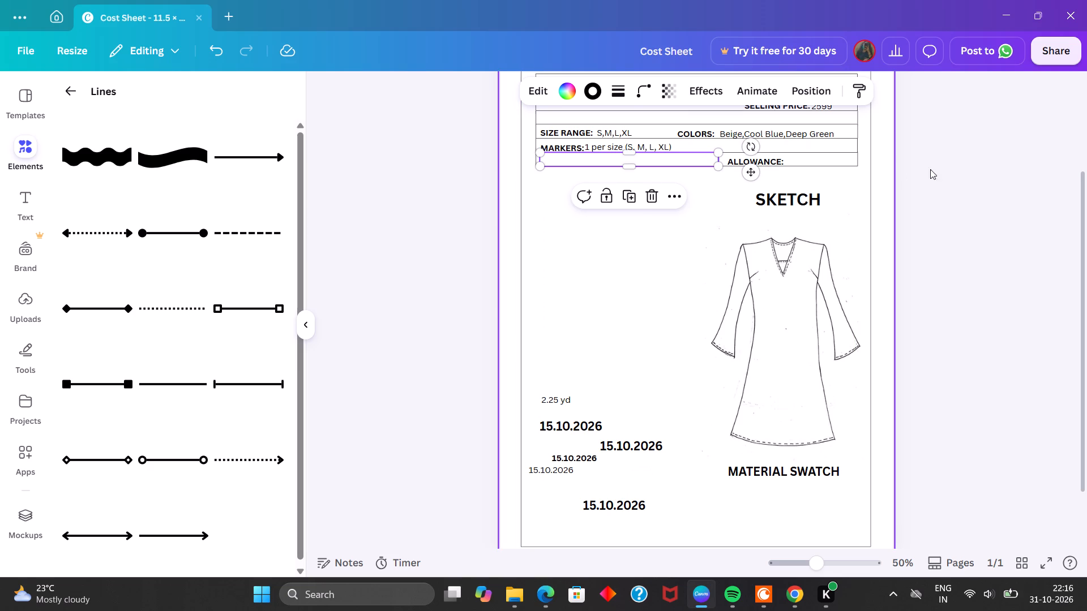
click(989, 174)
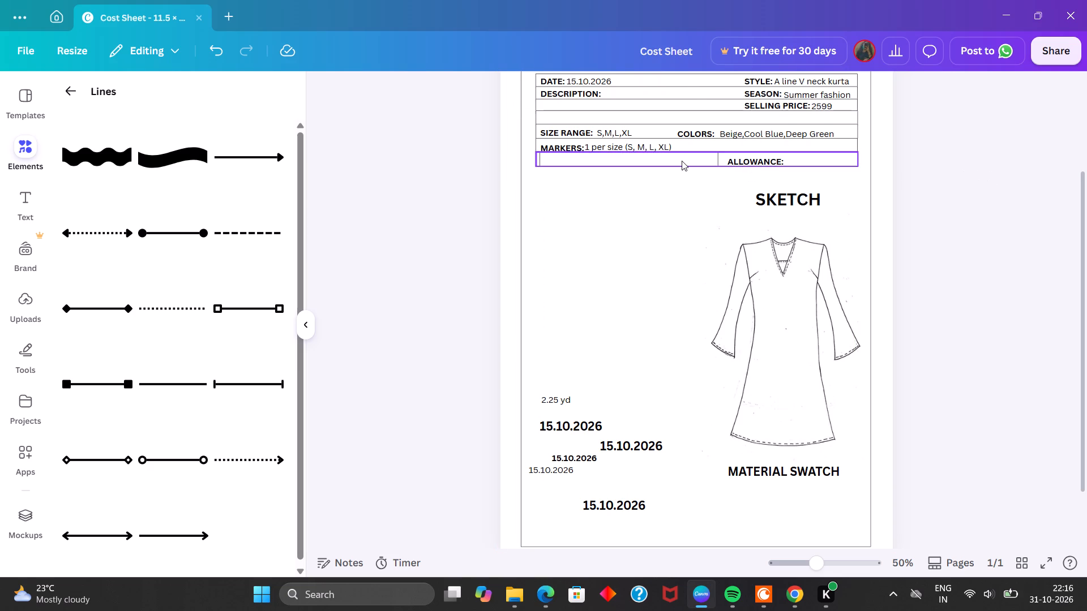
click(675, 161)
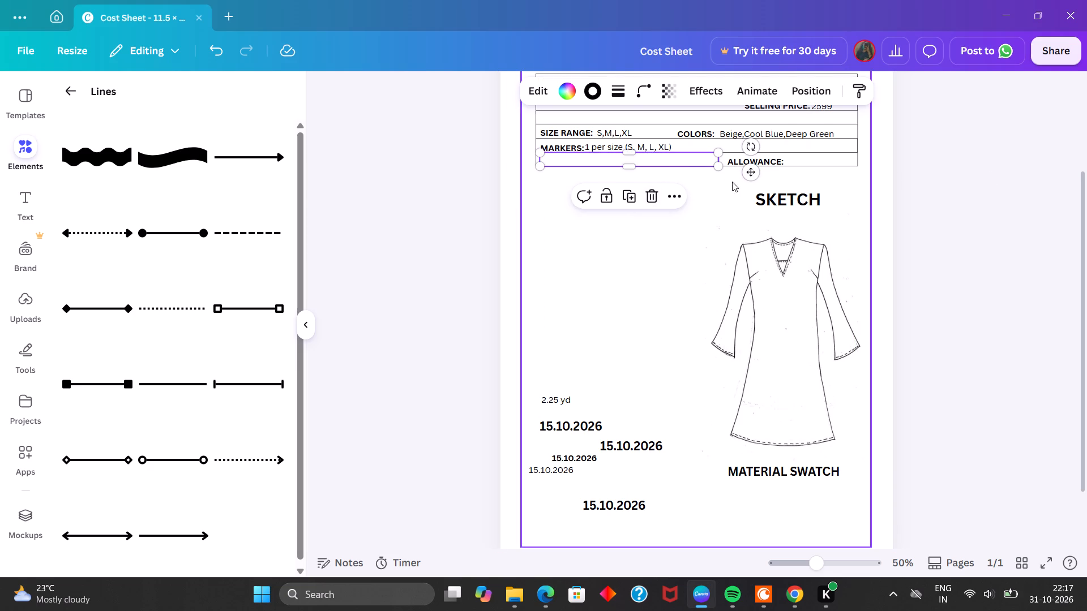
Move the shortened box out of the table to the empty area above the loose 2.25 yd text, beside the dress's sleeve.
drag(750, 170, 745, 361)
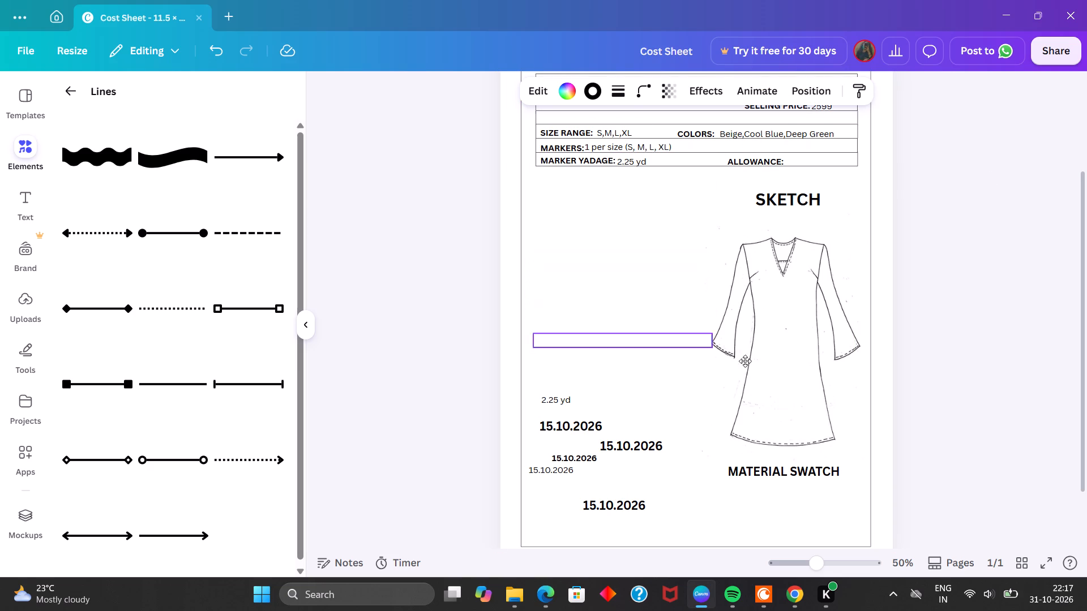
drag(745, 361, 746, 350)
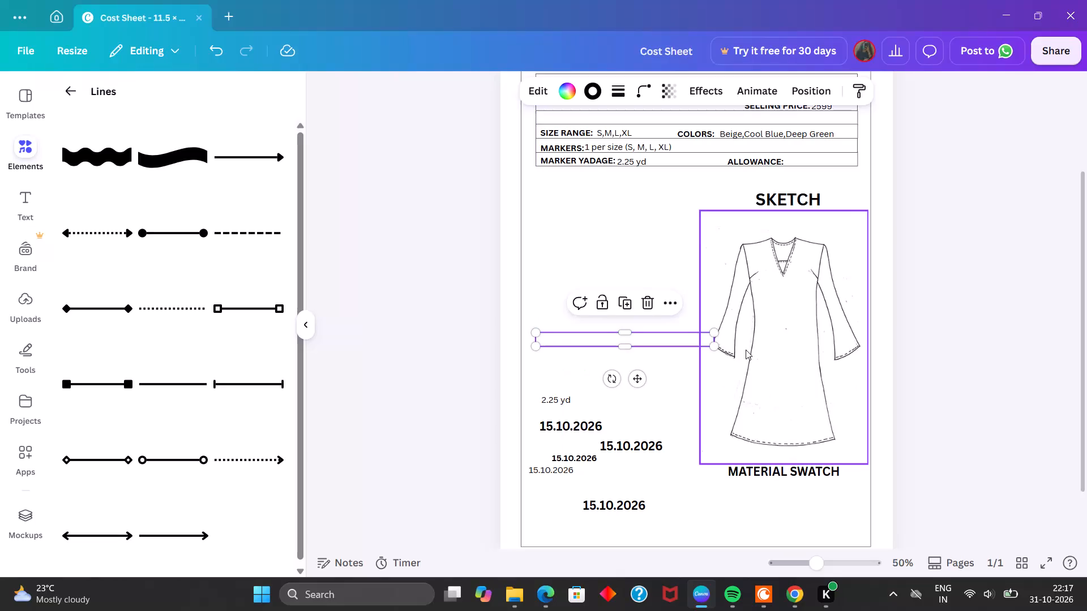
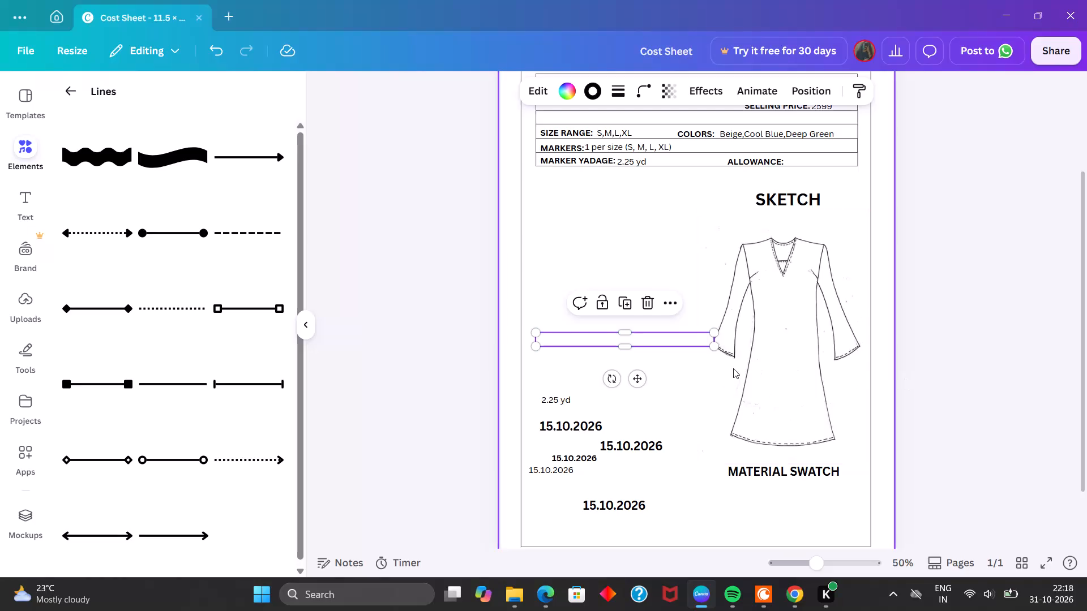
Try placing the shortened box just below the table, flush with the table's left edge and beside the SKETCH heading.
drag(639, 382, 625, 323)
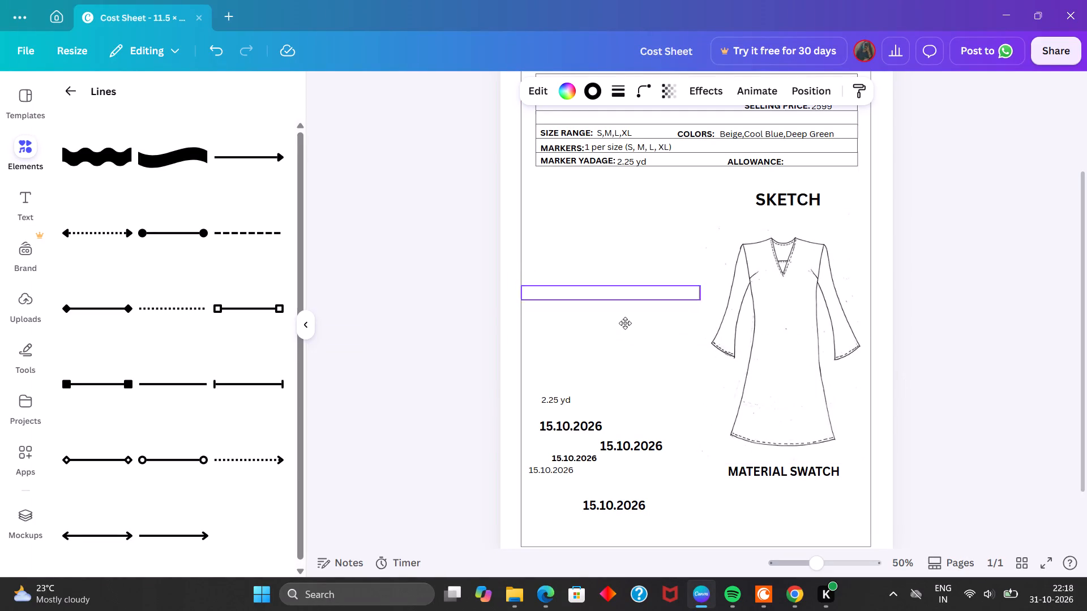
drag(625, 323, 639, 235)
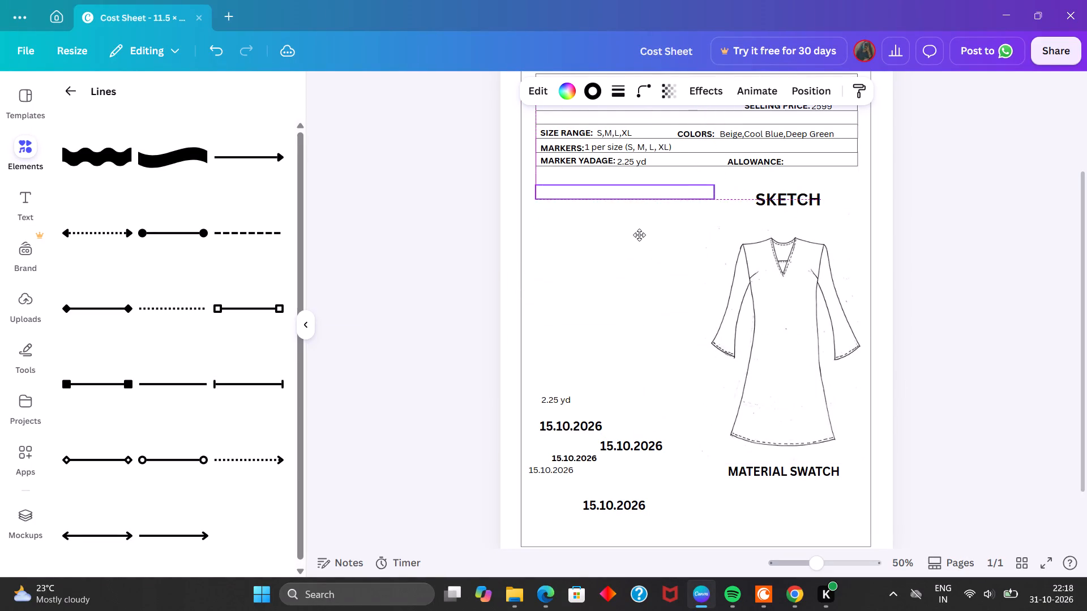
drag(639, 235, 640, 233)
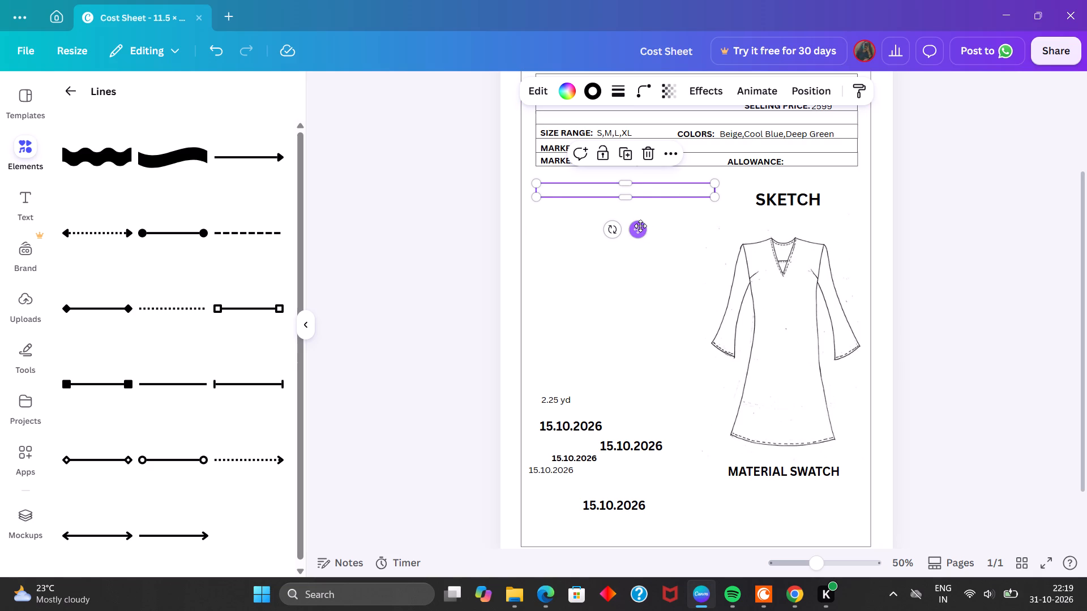
Move the shortened box back down to the empty area just above the loose 2.25 yd text.
click(640, 226)
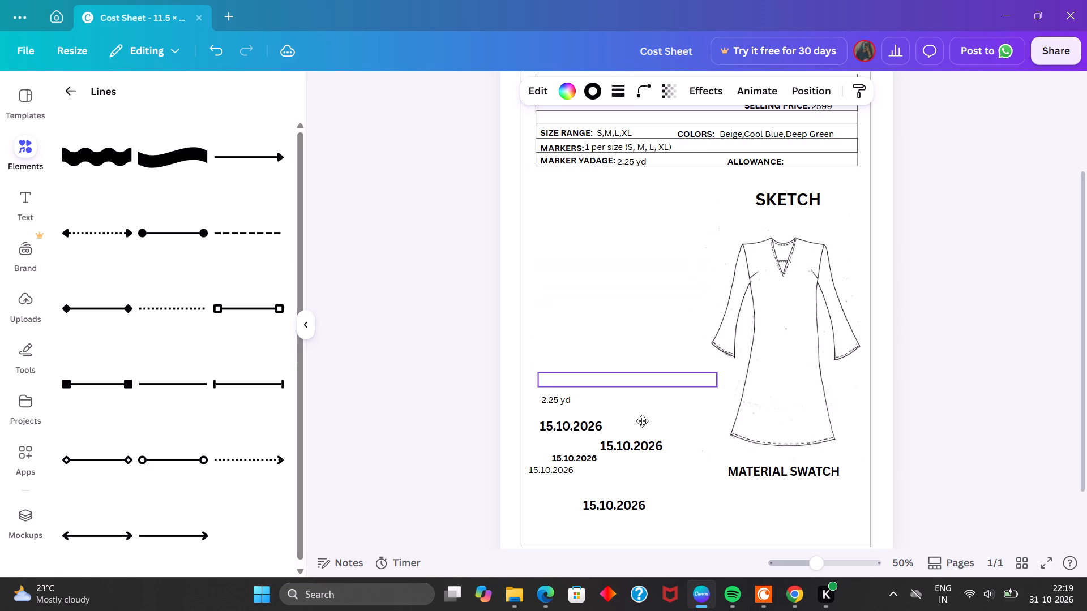
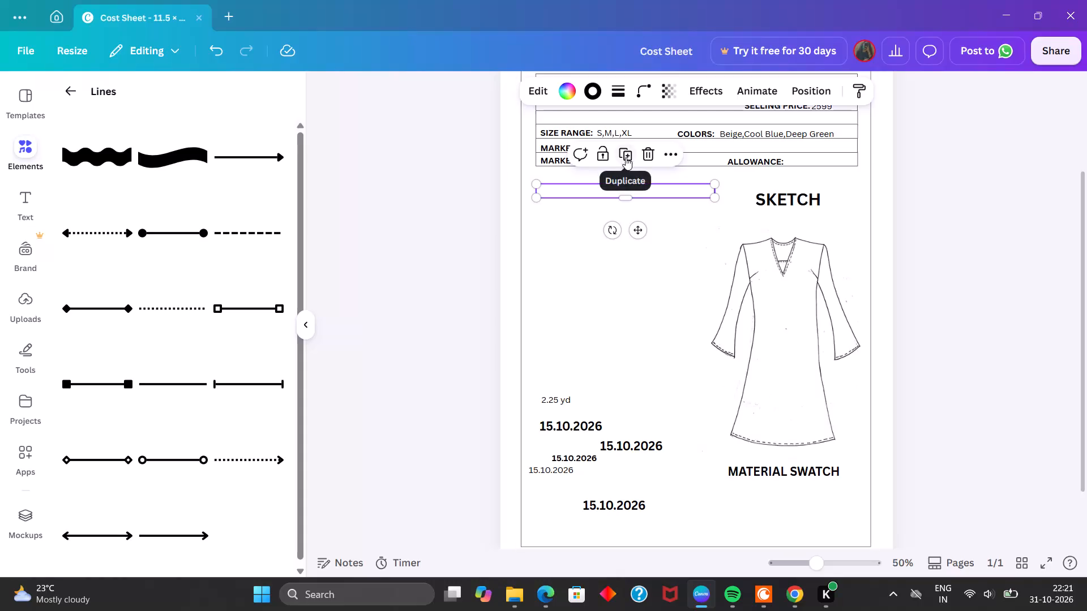
Duplicate the narrow row box below the table four times, forming a spaced column of five boxes.
click(626, 157)
click(628, 185)
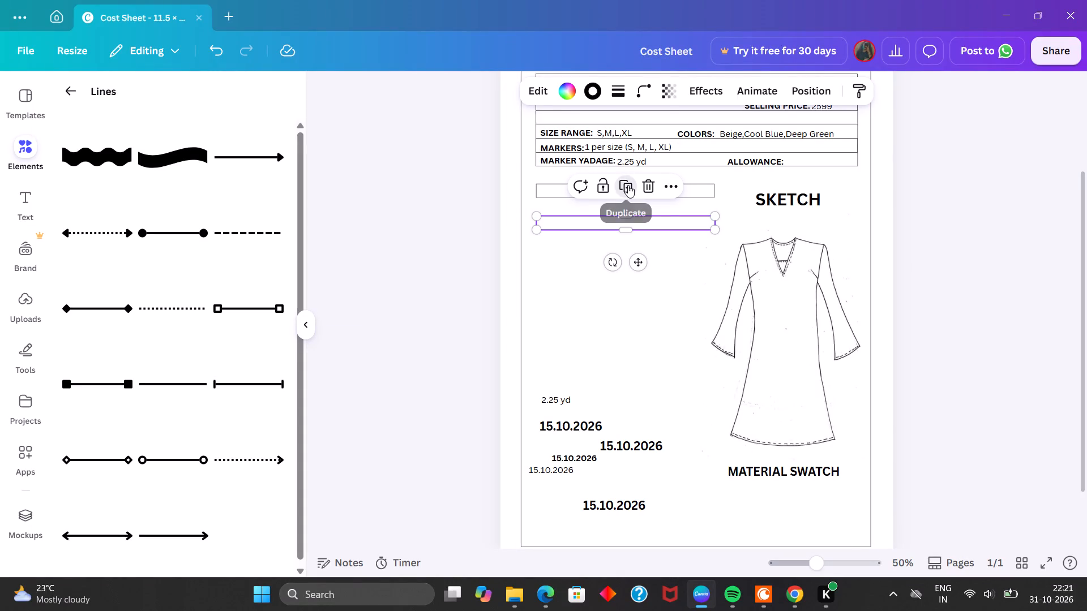
click(626, 214)
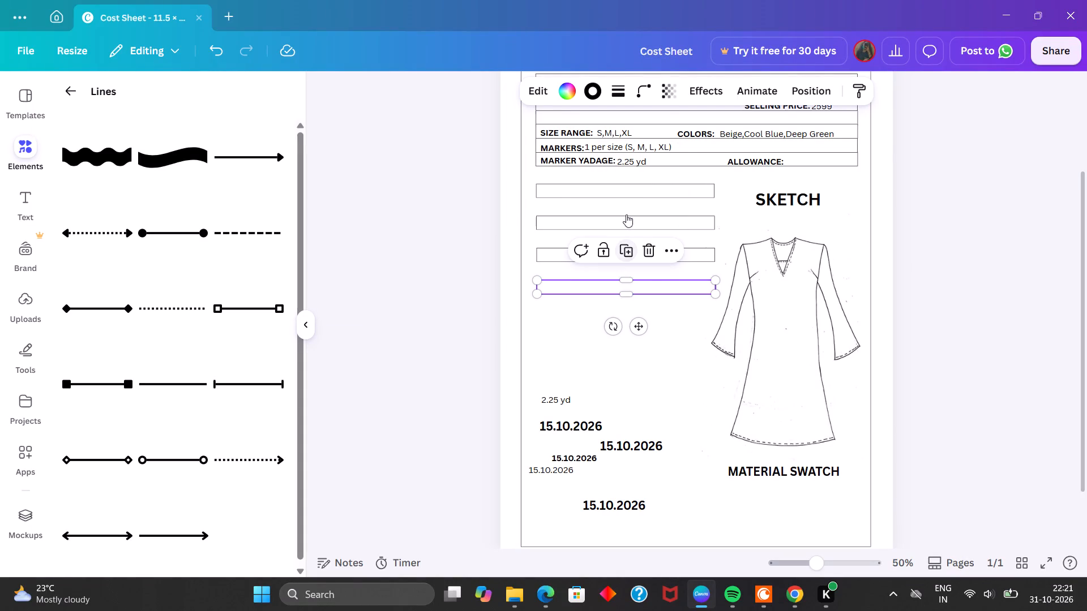
click(624, 246)
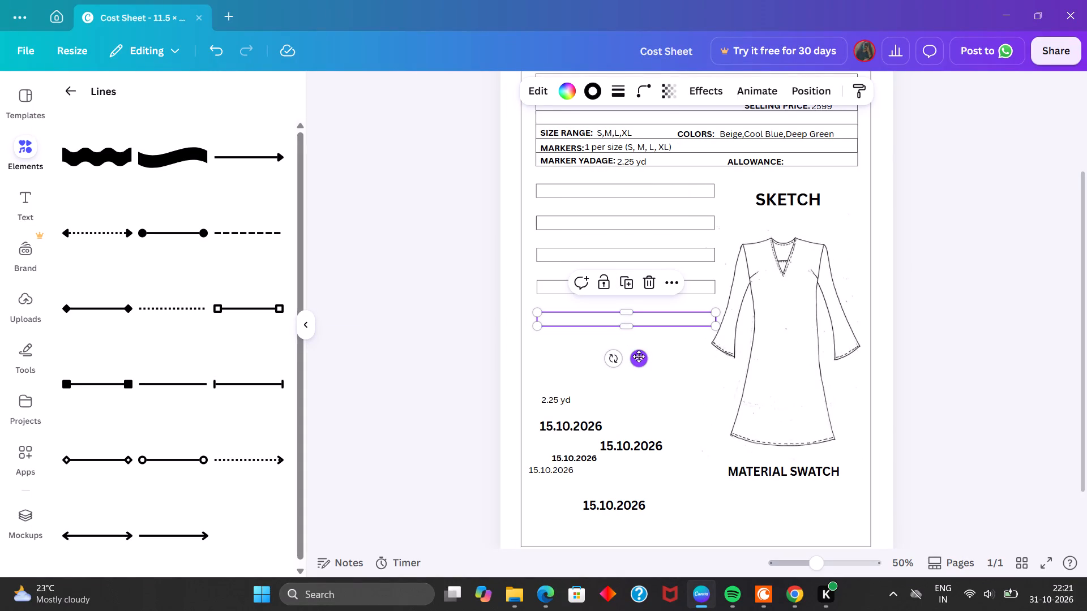
Stack two of the duplicated boxes directly beneath the first one, with side edges aligned and borders touching.
drag(639, 356, 637, 243)
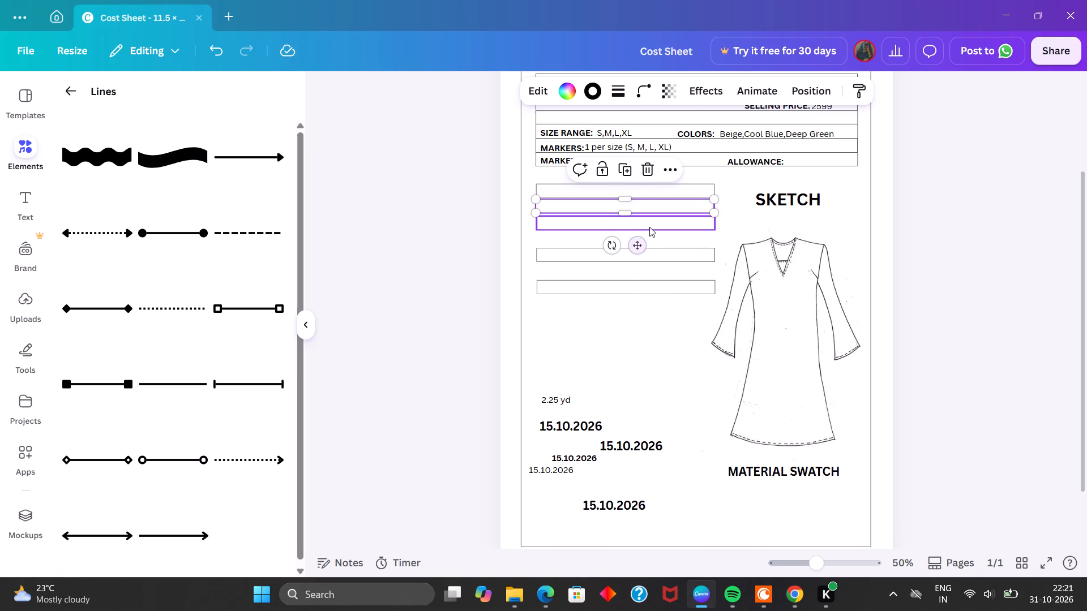
click(649, 227)
click(639, 264)
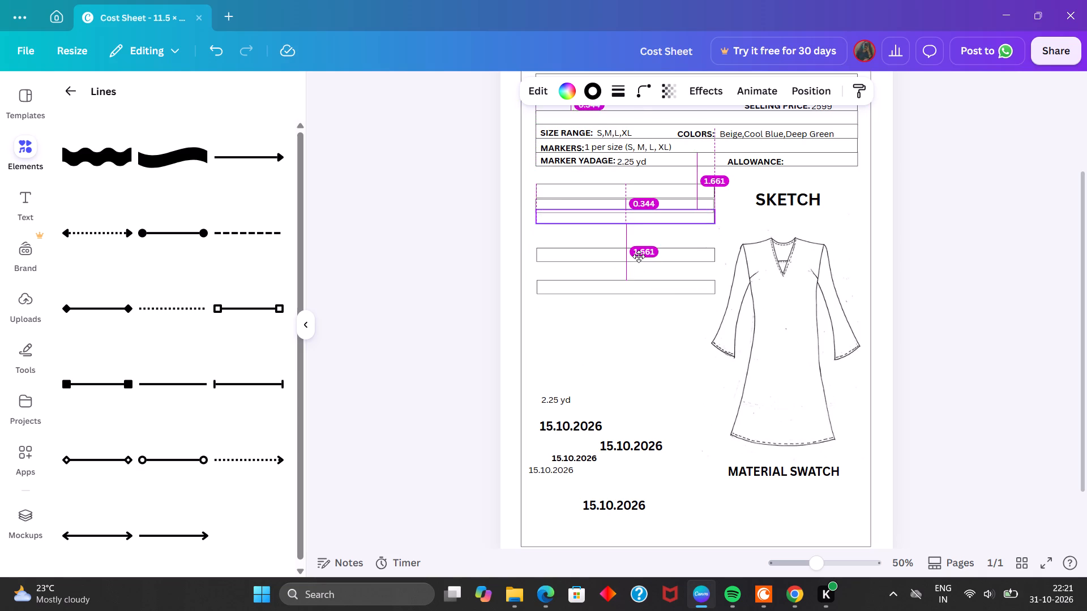
click(652, 209)
click(637, 200)
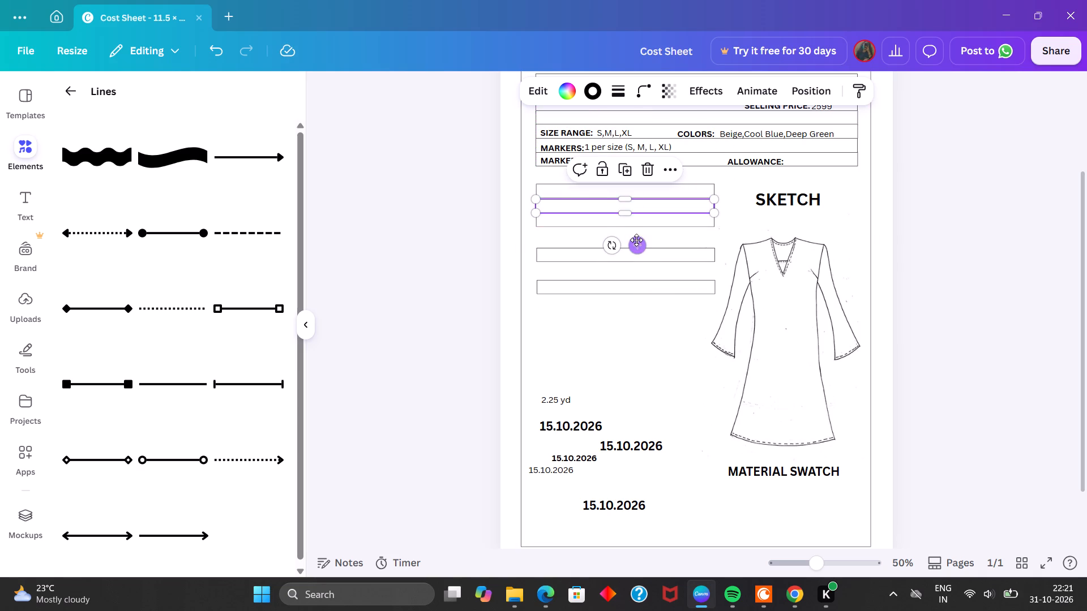
click(636, 244)
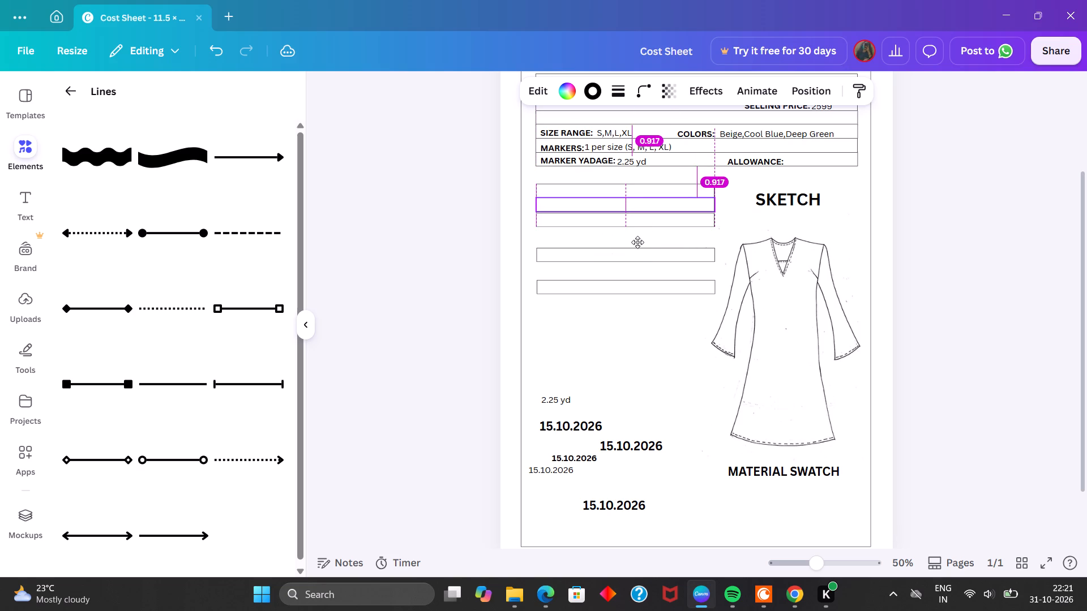
click(664, 222)
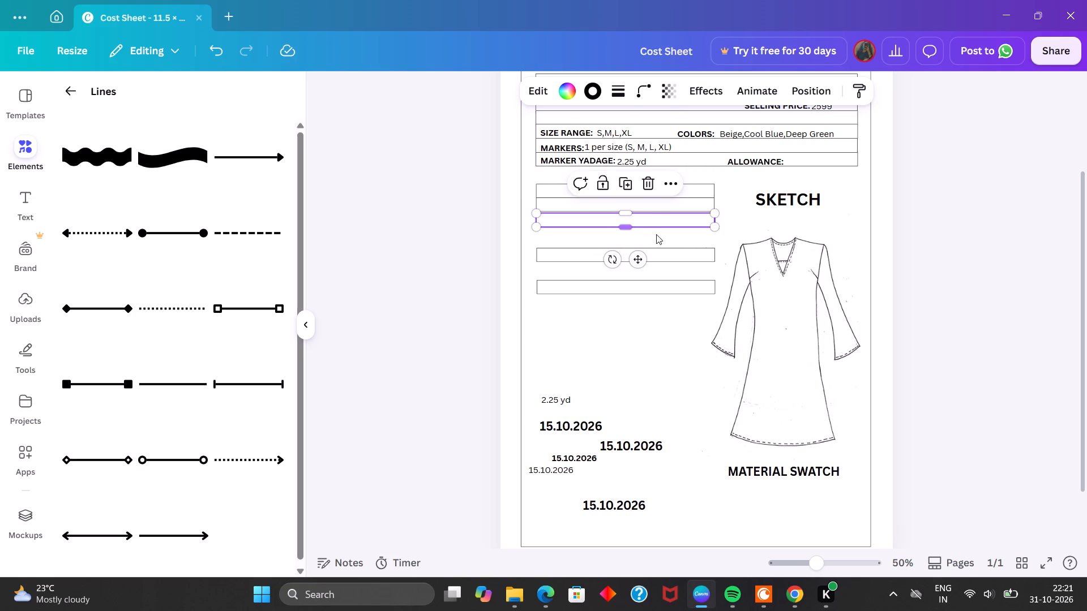
click(637, 264)
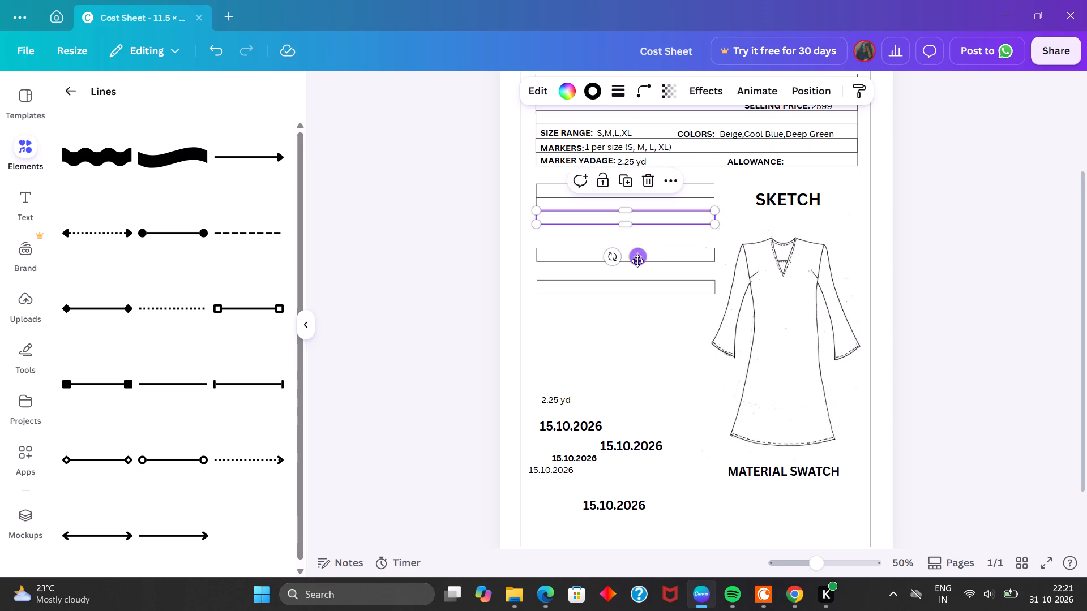
Move another duplicated box up against the bottom of the three-row stack as its fourth row.
click(664, 255)
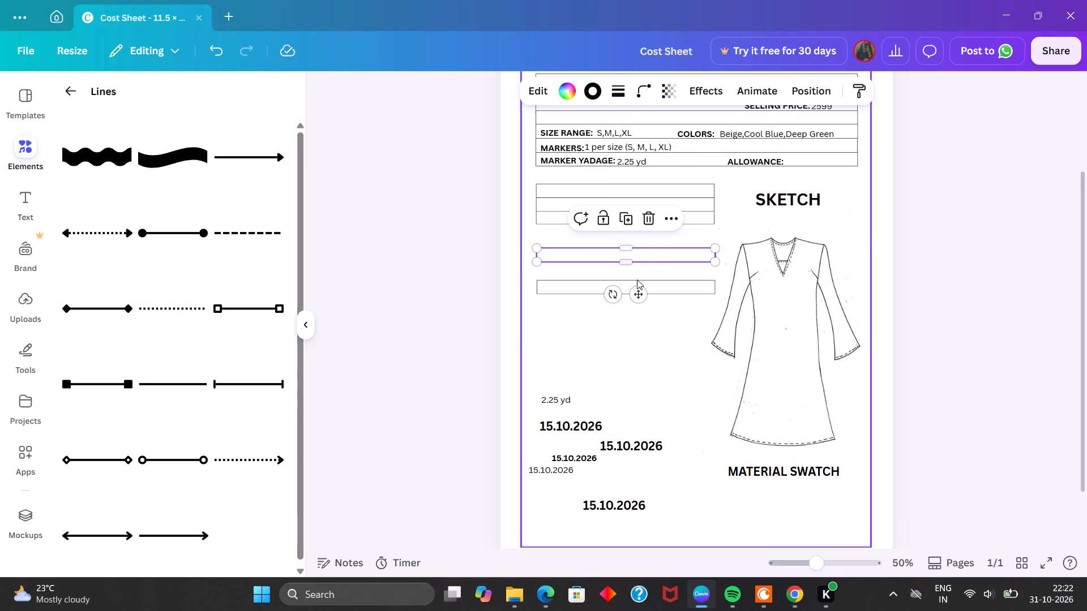
drag(639, 294, 637, 267)
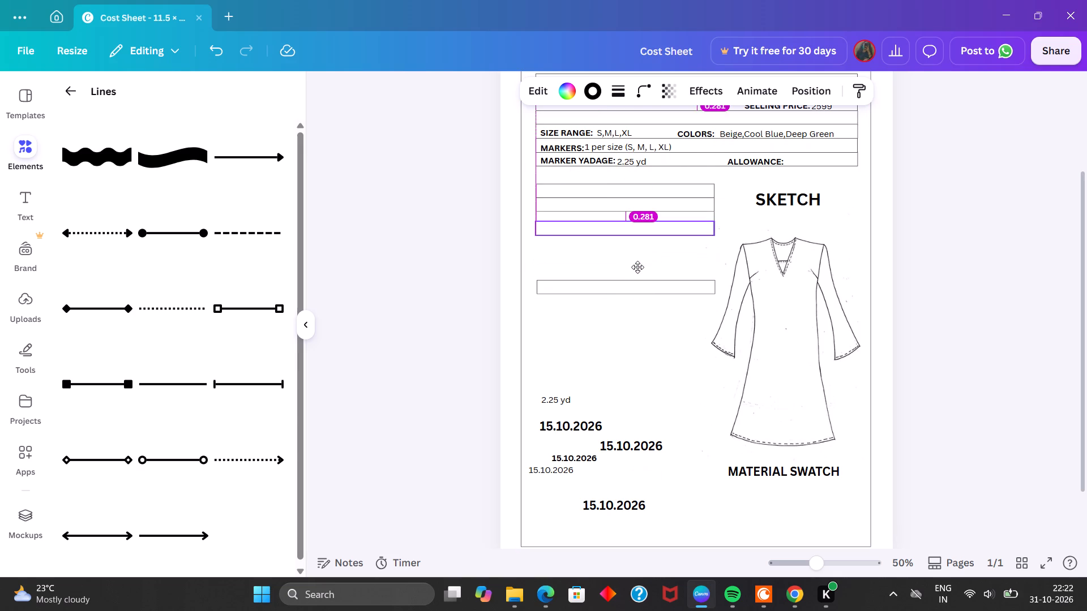
drag(637, 267, 639, 268)
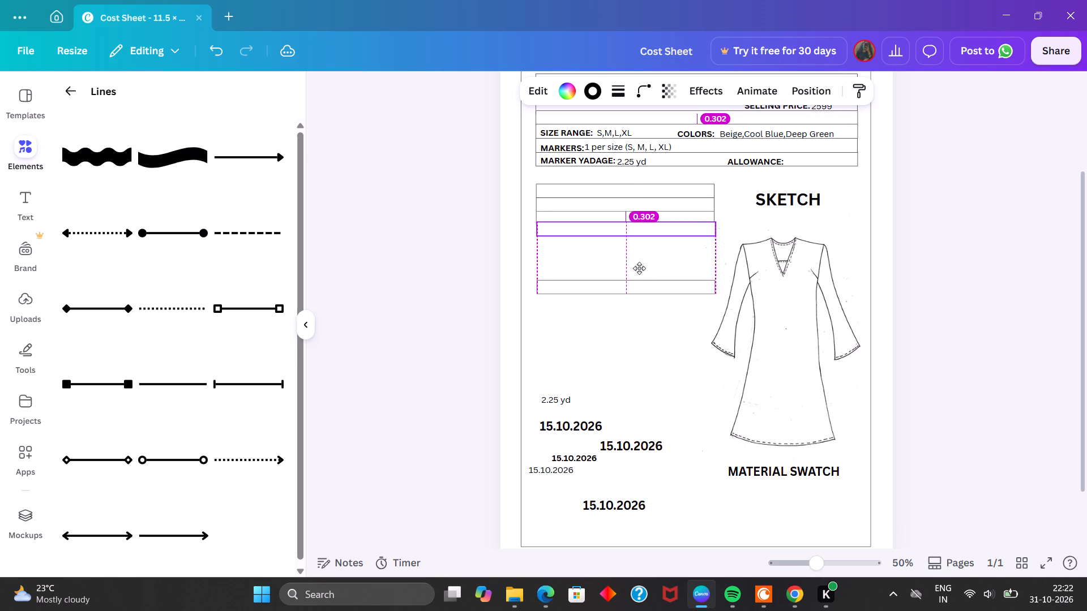
drag(639, 268, 639, 267)
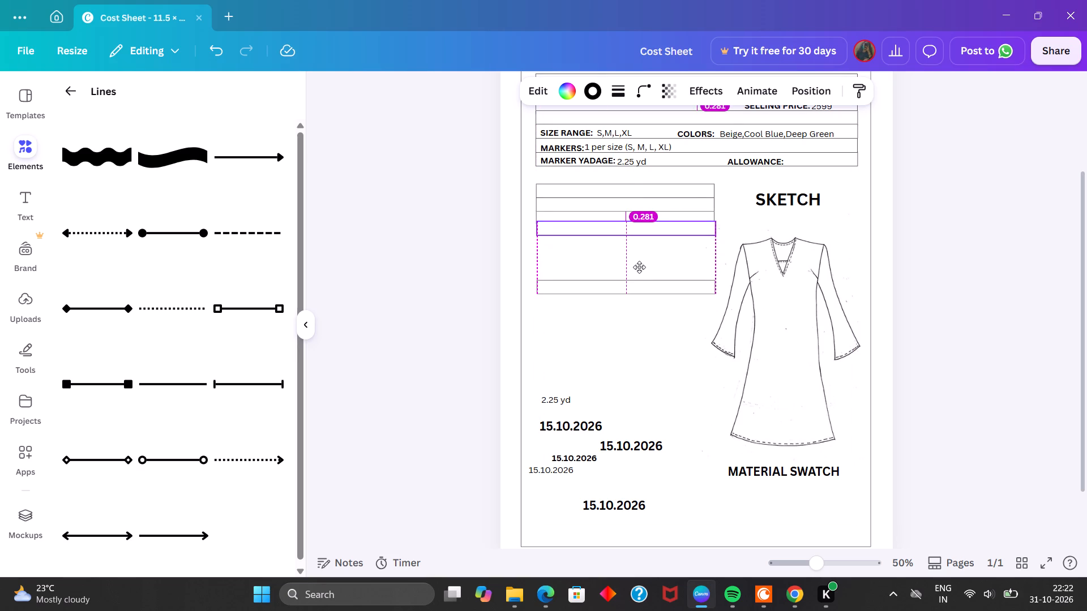
drag(639, 267, 640, 269)
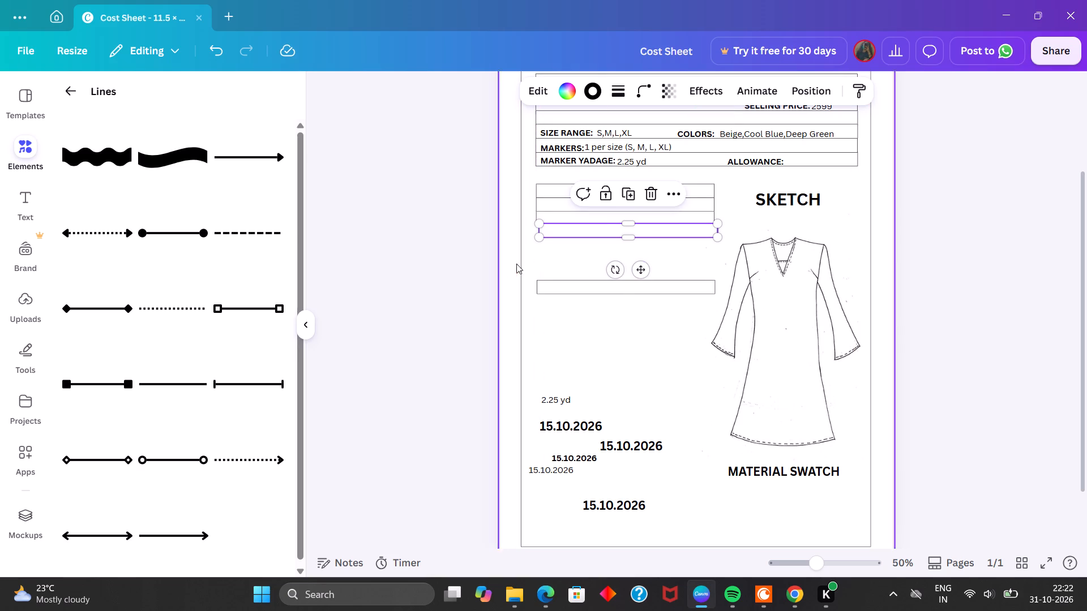
click(451, 282)
Fine-tune the fourth row box so its sides line up with the stack and its top border meets the third row.
click(614, 233)
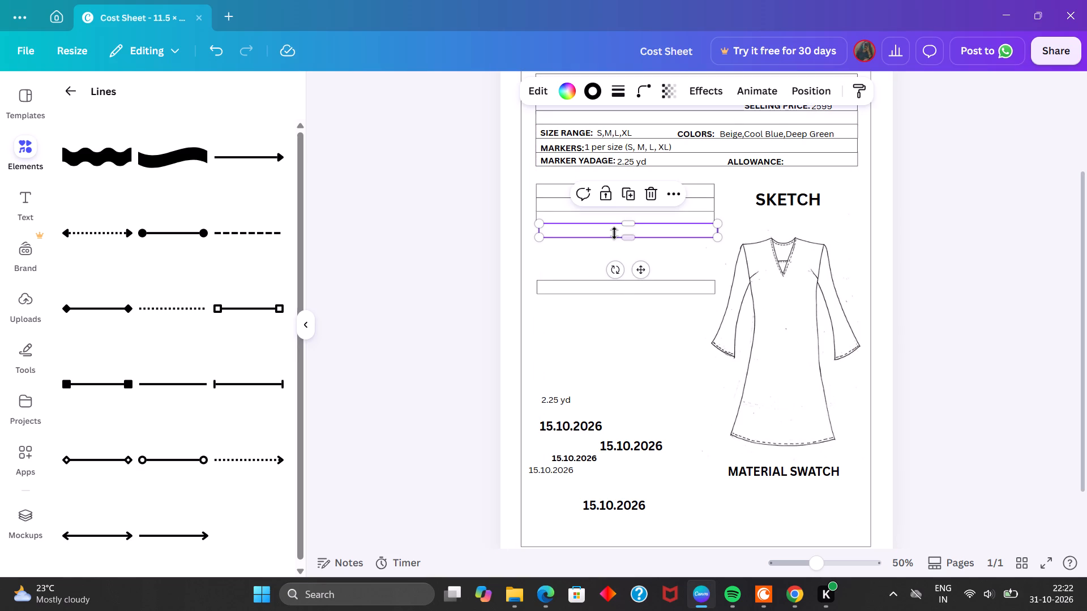
click(638, 268)
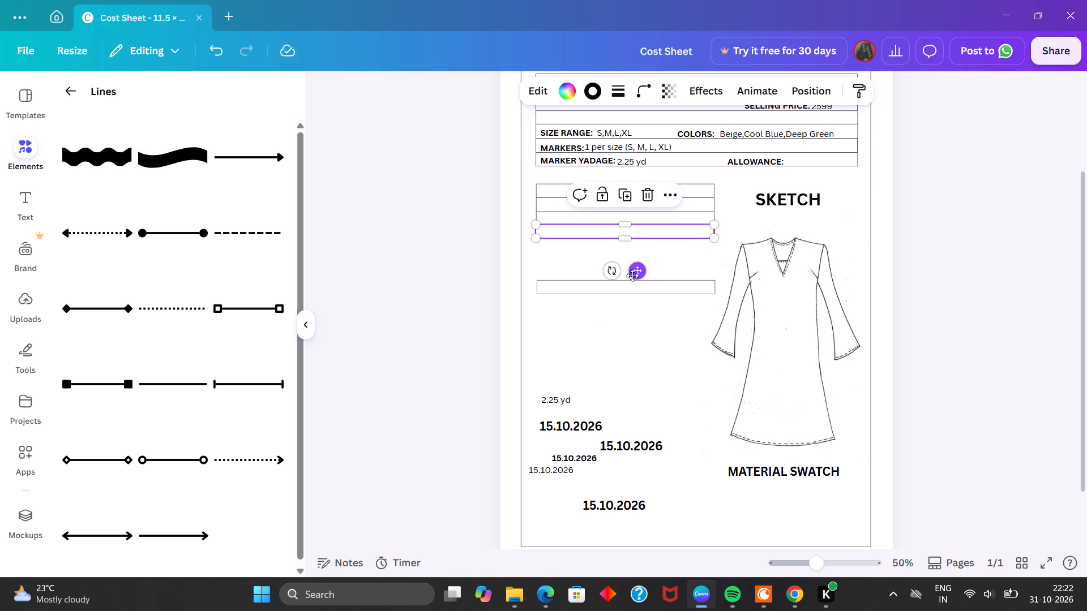
click(626, 313)
click(438, 312)
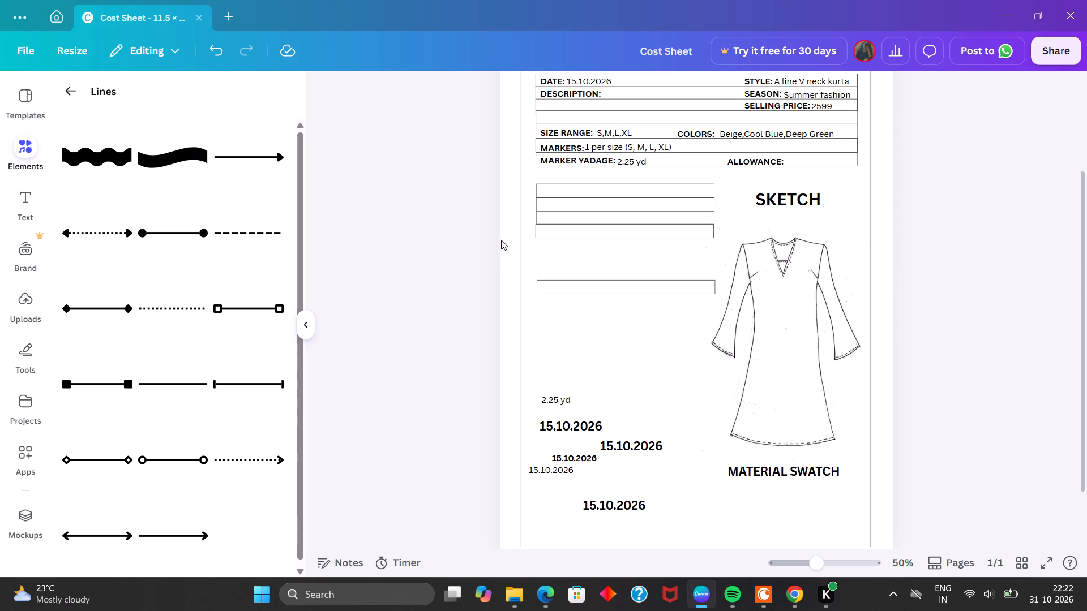
click(562, 236)
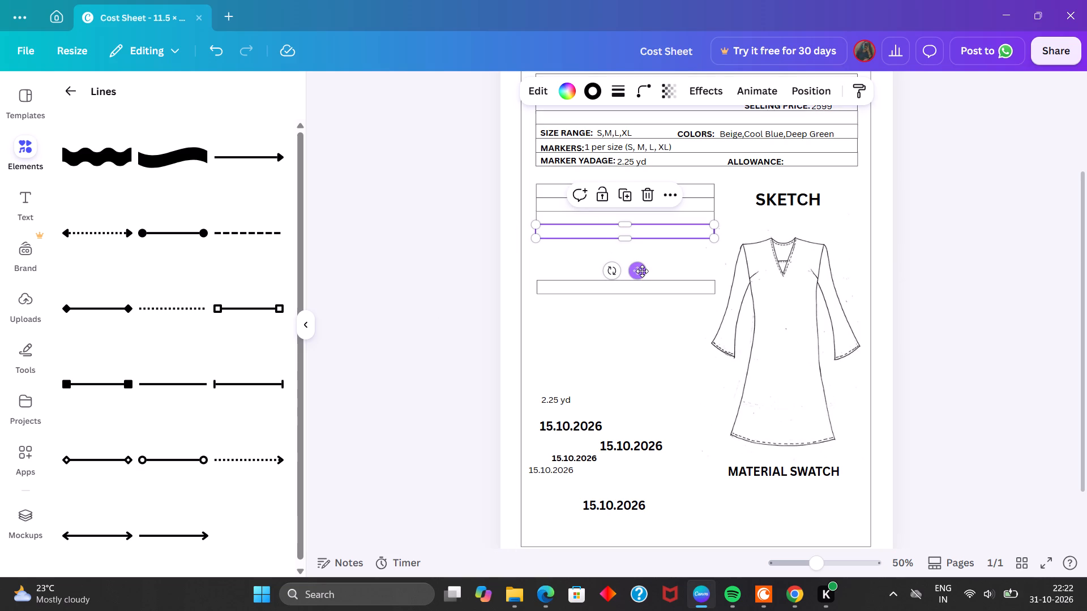
click(637, 273)
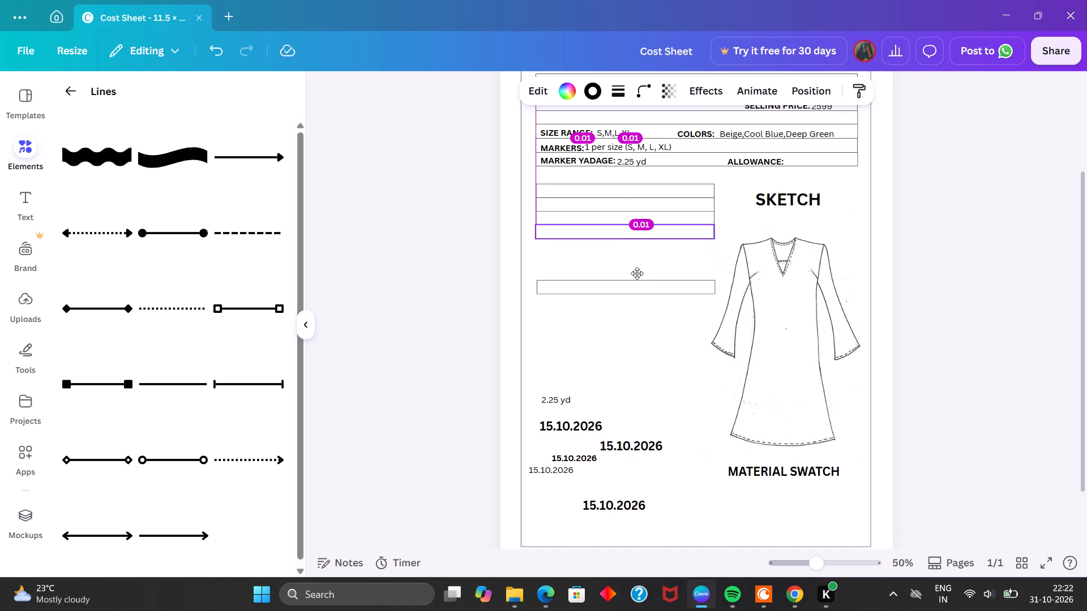
click(459, 284)
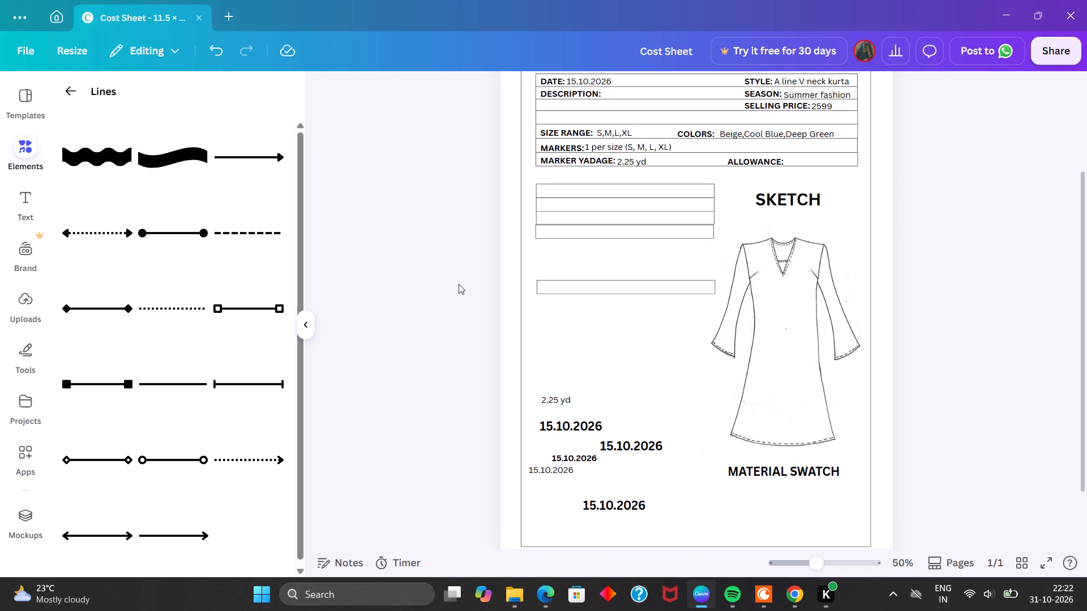
click(581, 236)
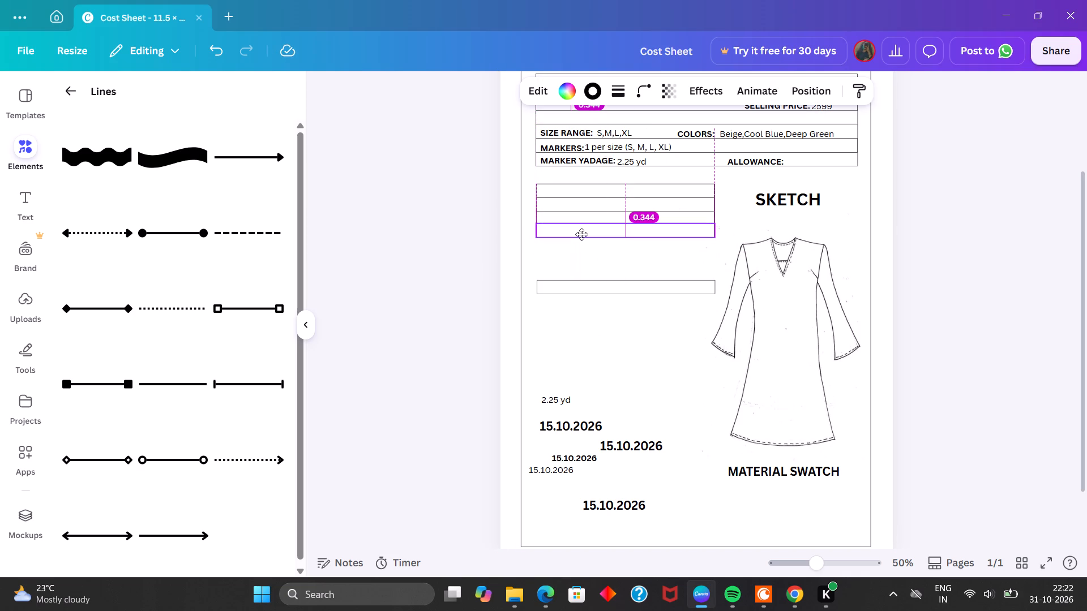
click(464, 265)
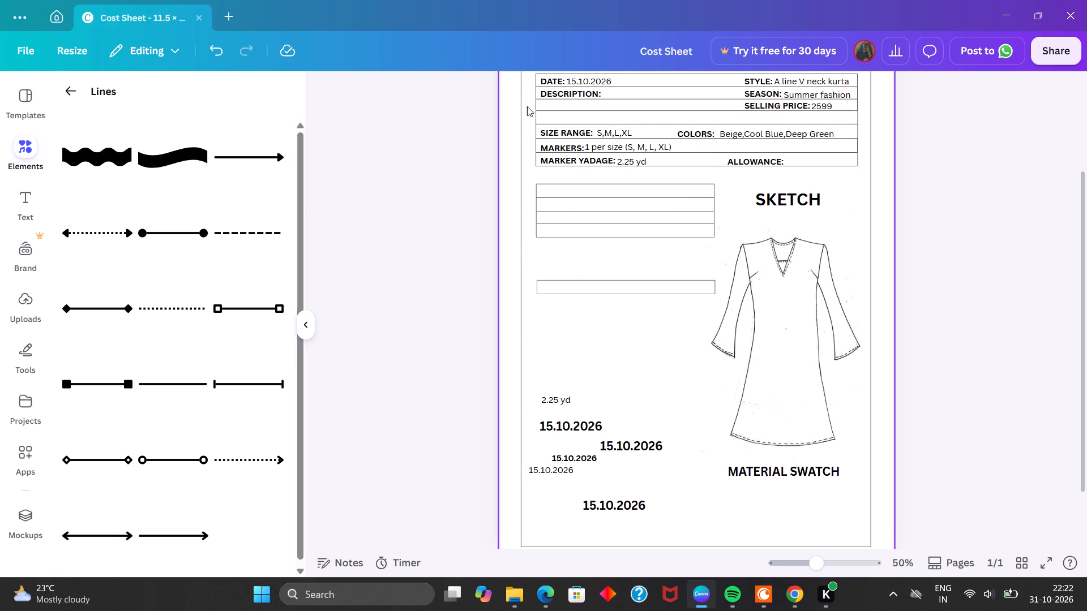
Make three copies of the MARKER YADAGE label and spread them over the empty area between the loose row box and the 2.25 yd text.
click(557, 156)
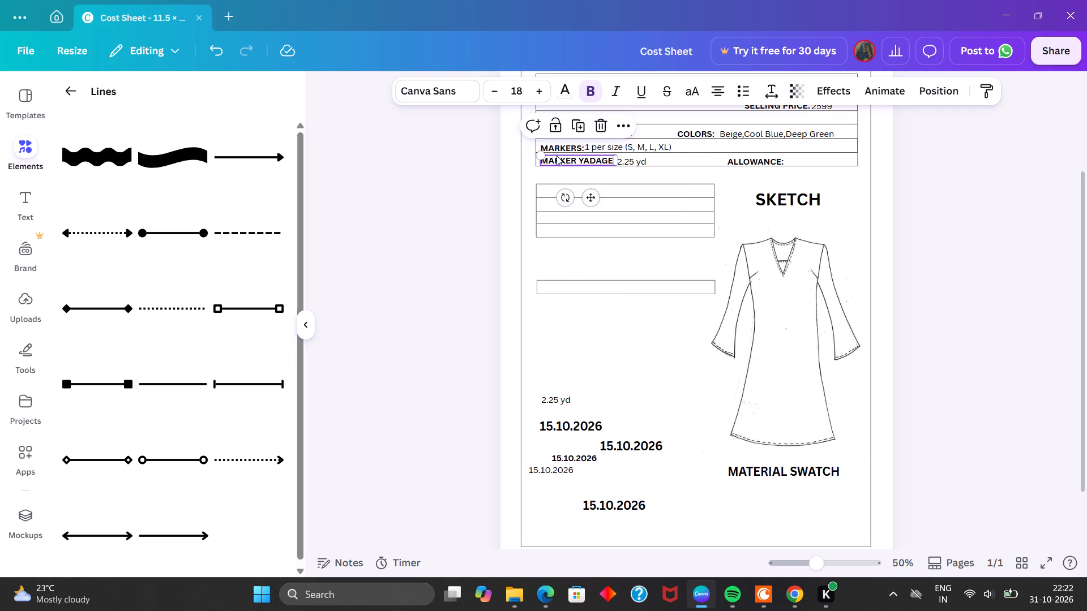
click(580, 126)
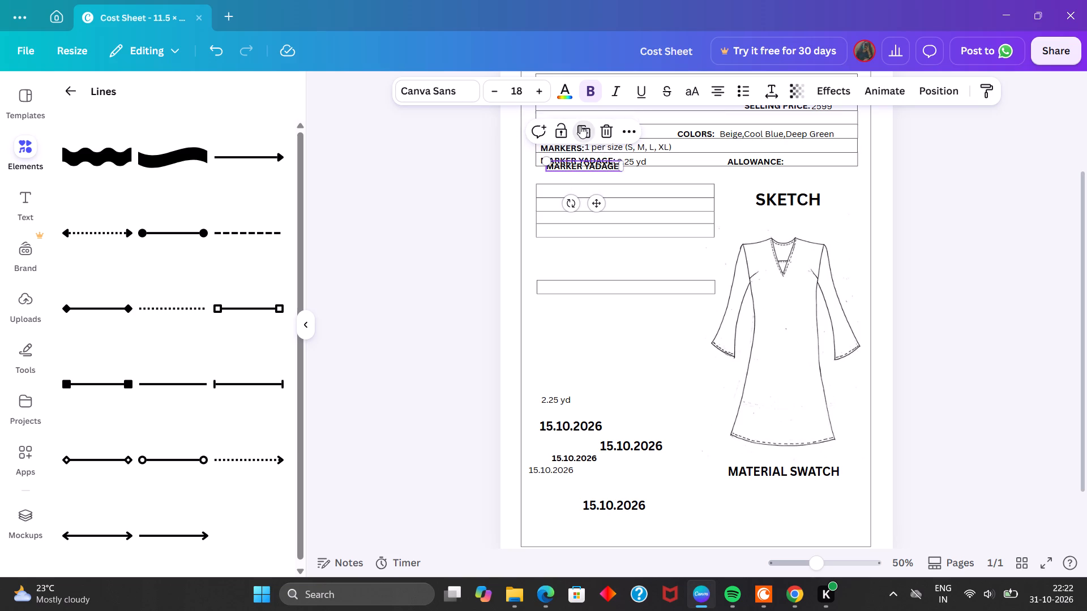
click(580, 126)
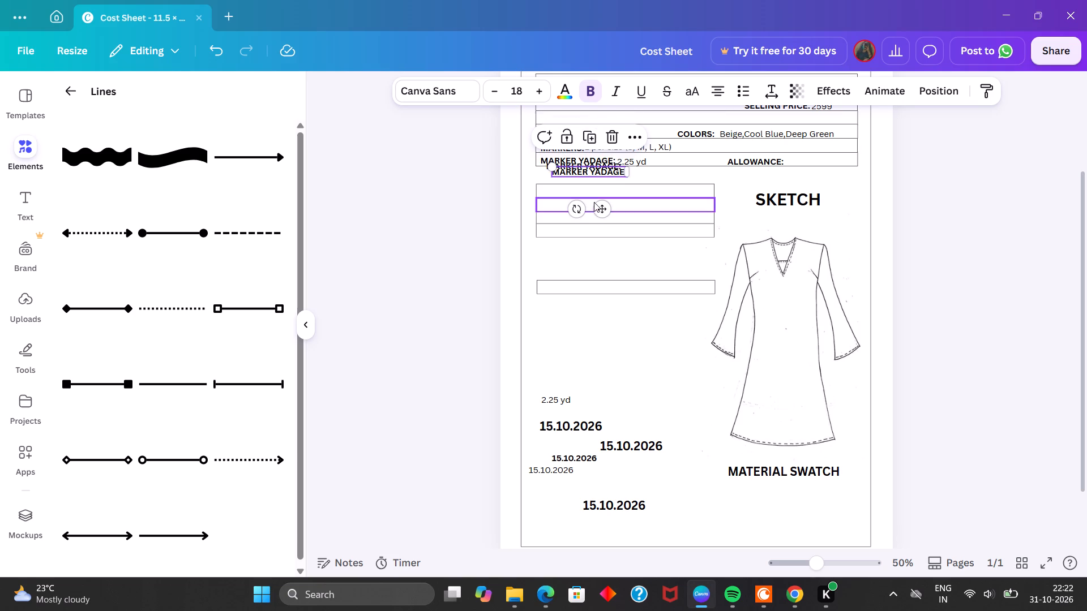
drag(600, 206, 602, 414)
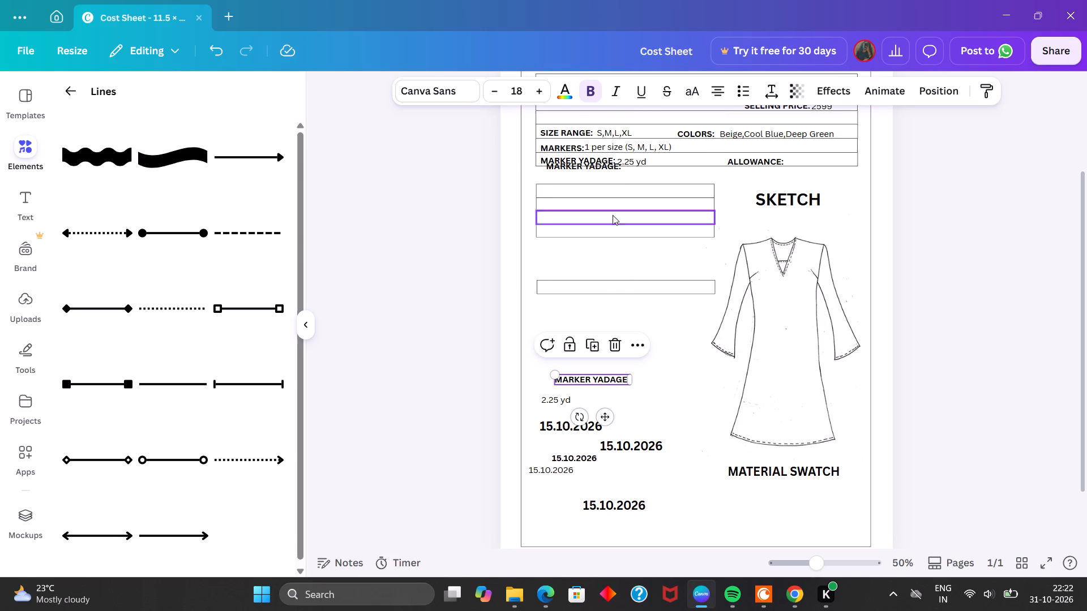
click(602, 165)
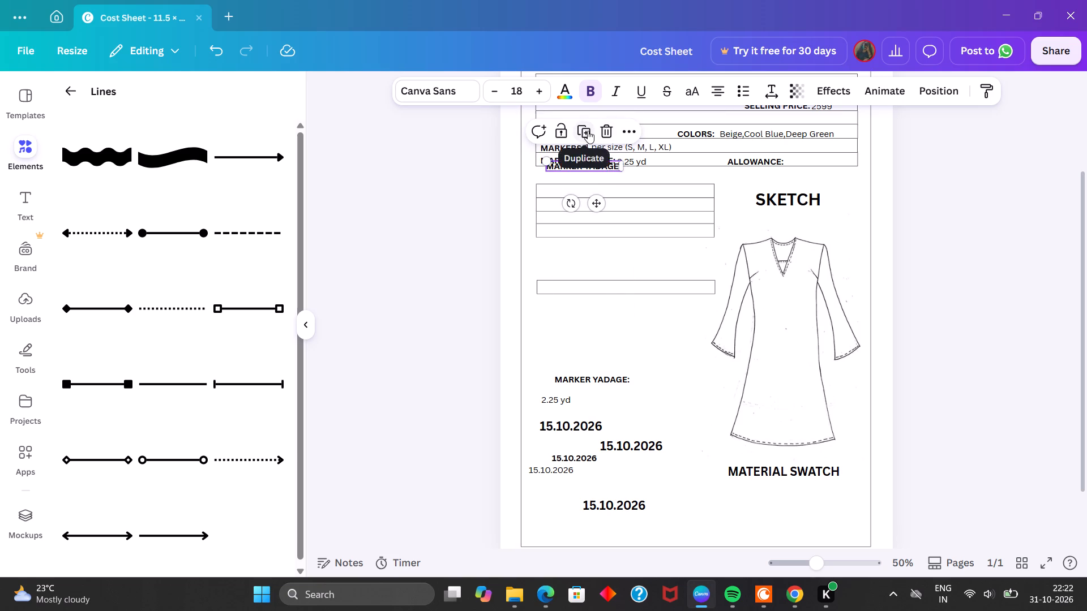
click(588, 131)
drag(604, 212, 629, 350)
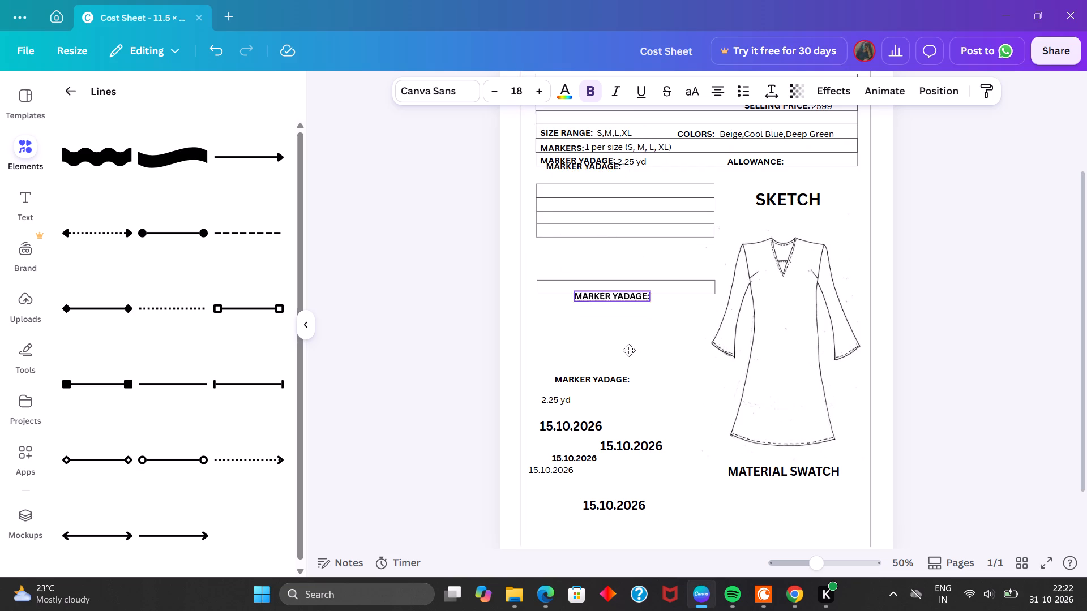
drag(629, 350, 630, 352)
click(597, 165)
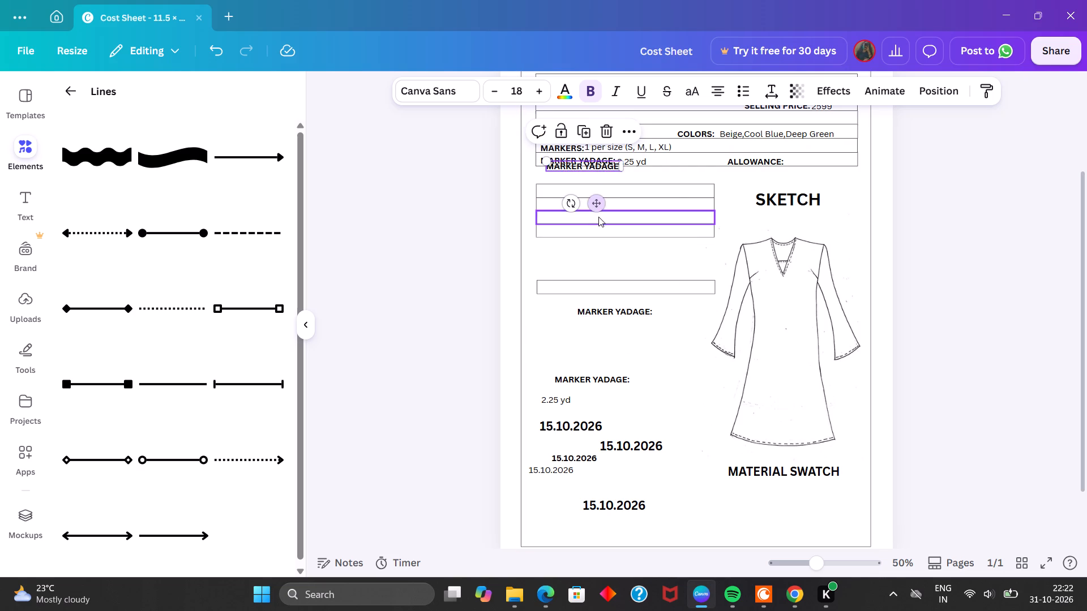
drag(596, 204, 594, 385)
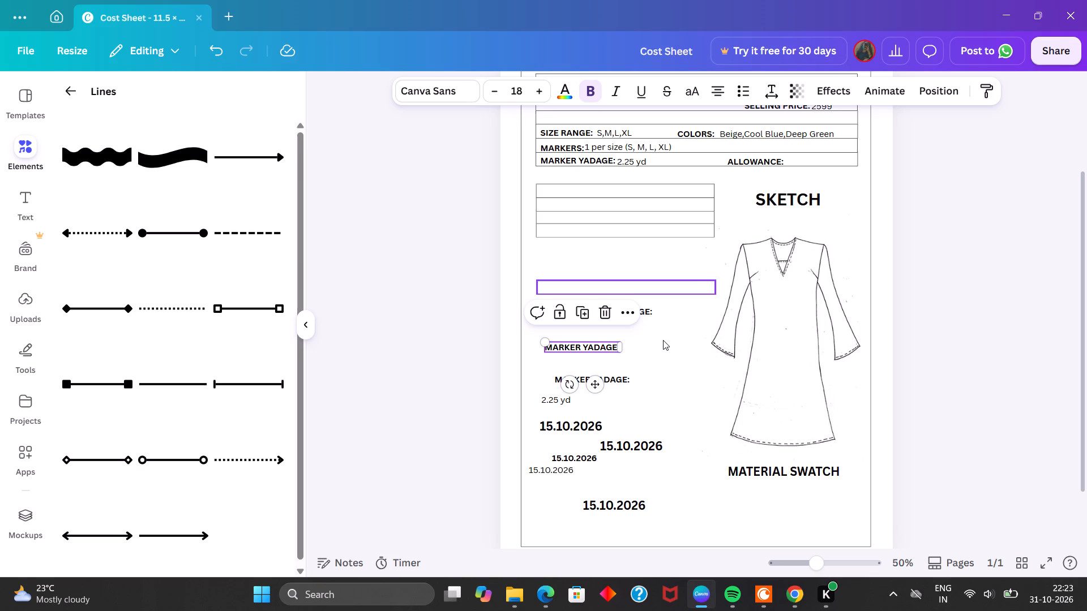
Replace the text of the middle MARKER YADAGE copy with the numbered label "1. MATERIAL".
double_click(599, 345)
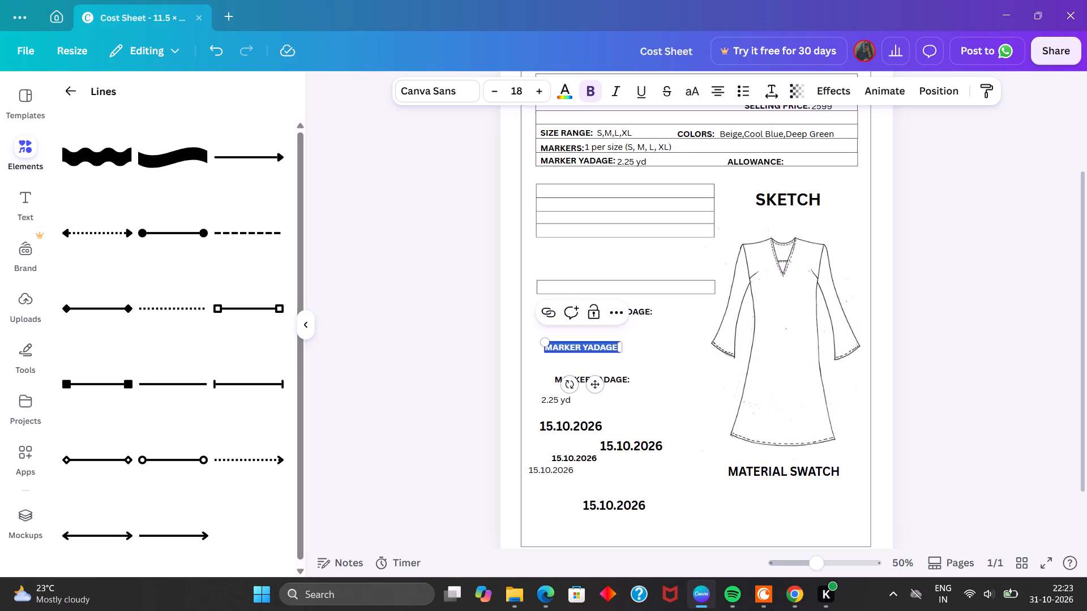
key(1)
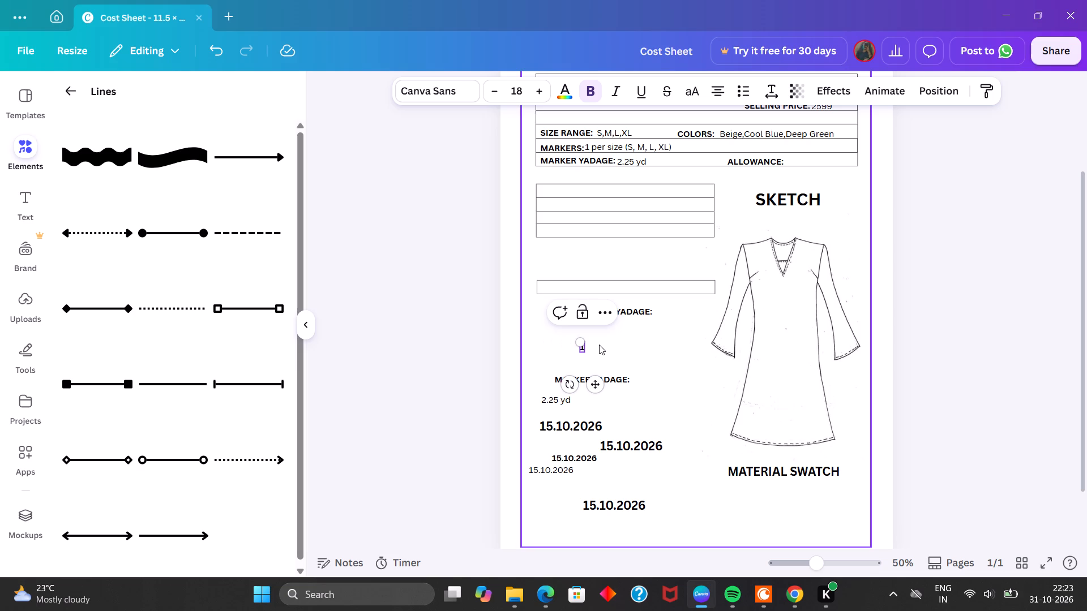
key(period)
key(space)
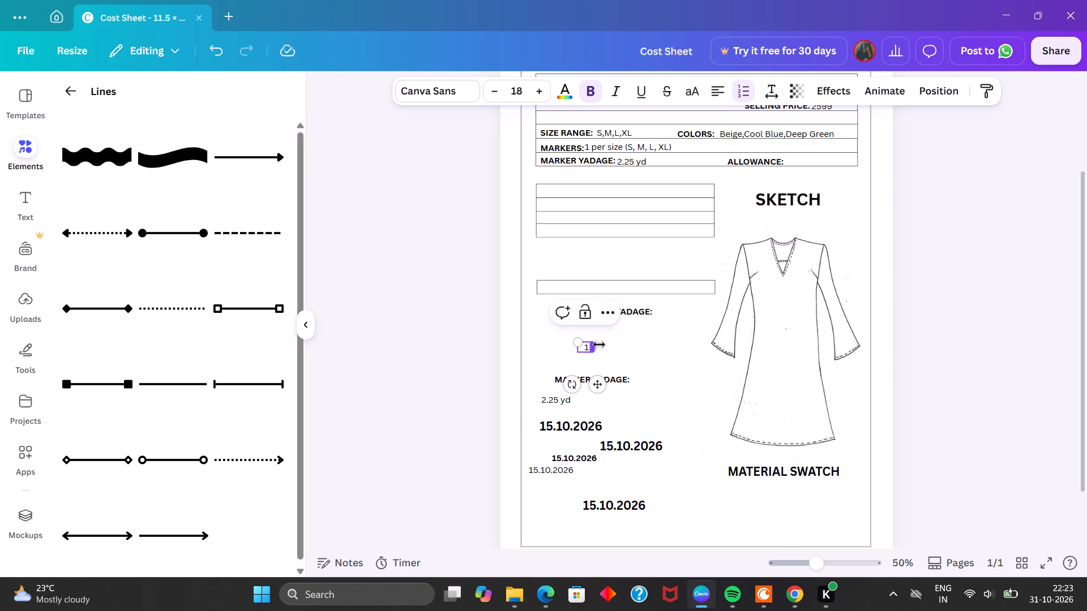
key(m)
key(z)
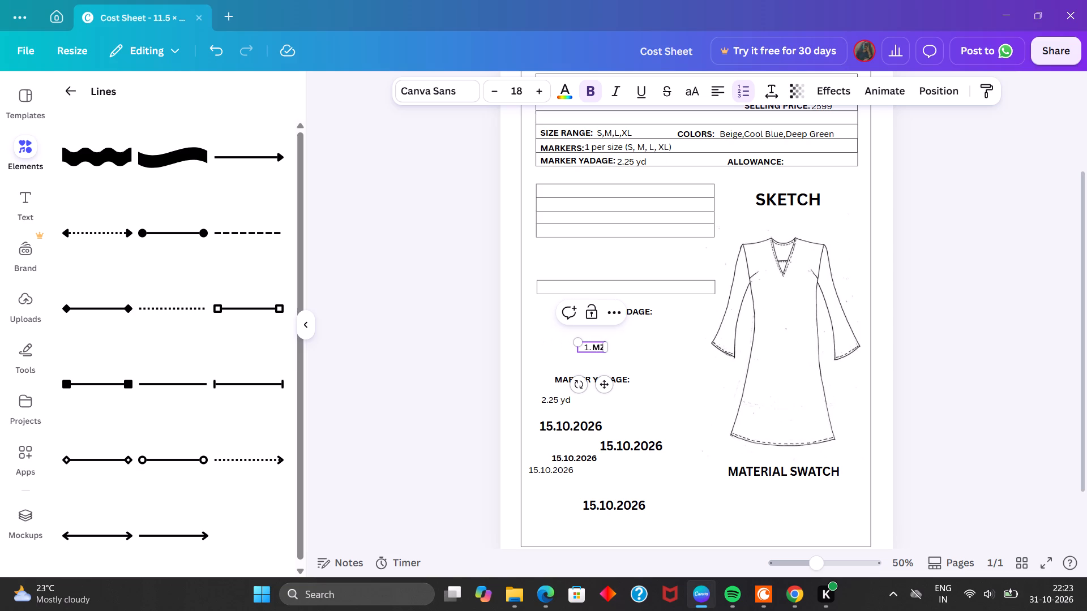
key(BackSpace)
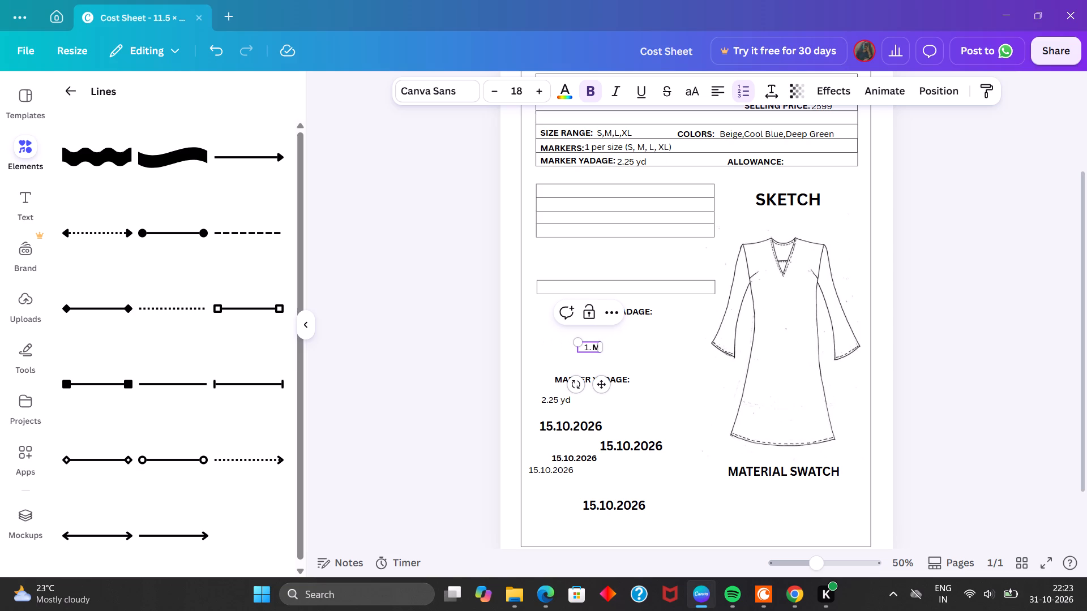
text(ATER)
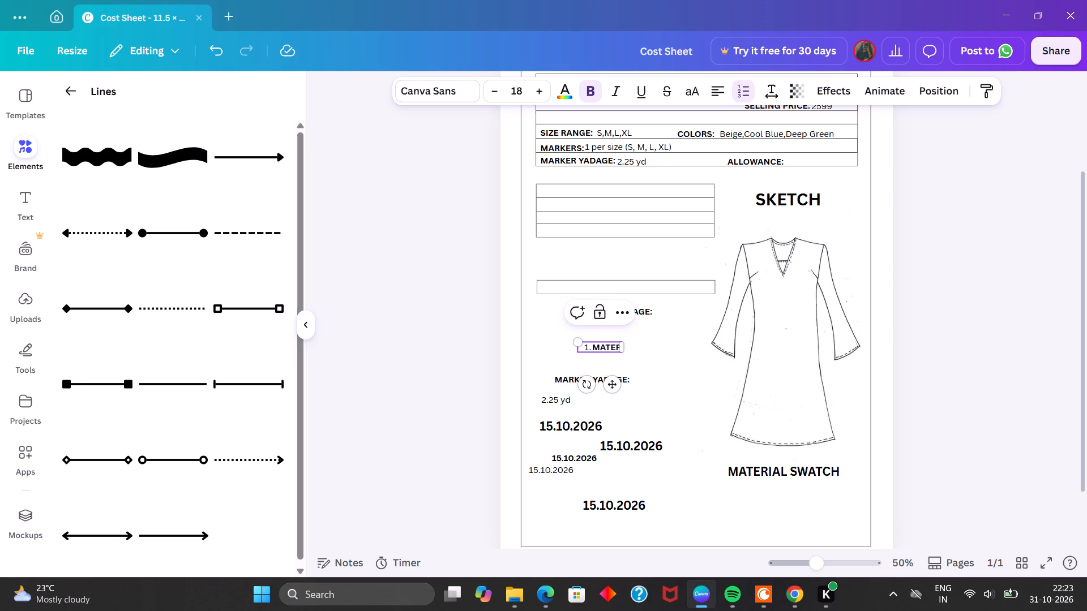
text(IAL)
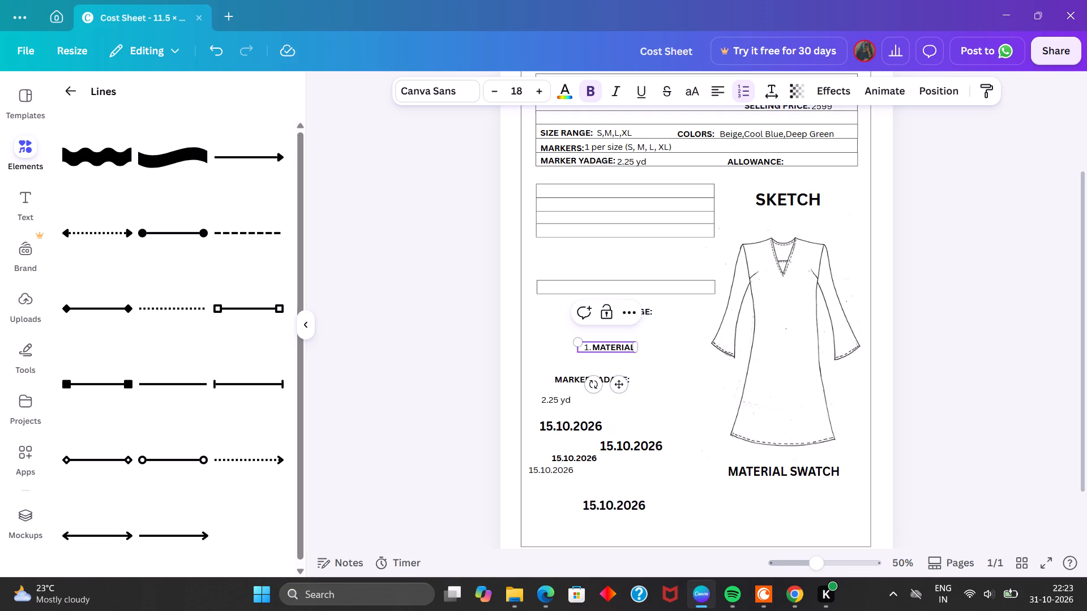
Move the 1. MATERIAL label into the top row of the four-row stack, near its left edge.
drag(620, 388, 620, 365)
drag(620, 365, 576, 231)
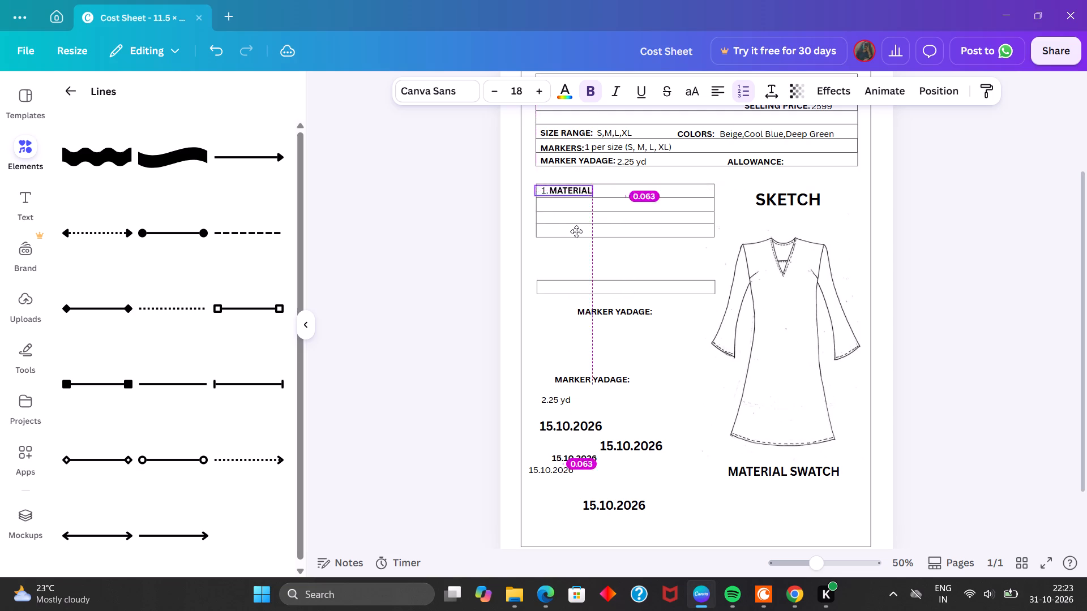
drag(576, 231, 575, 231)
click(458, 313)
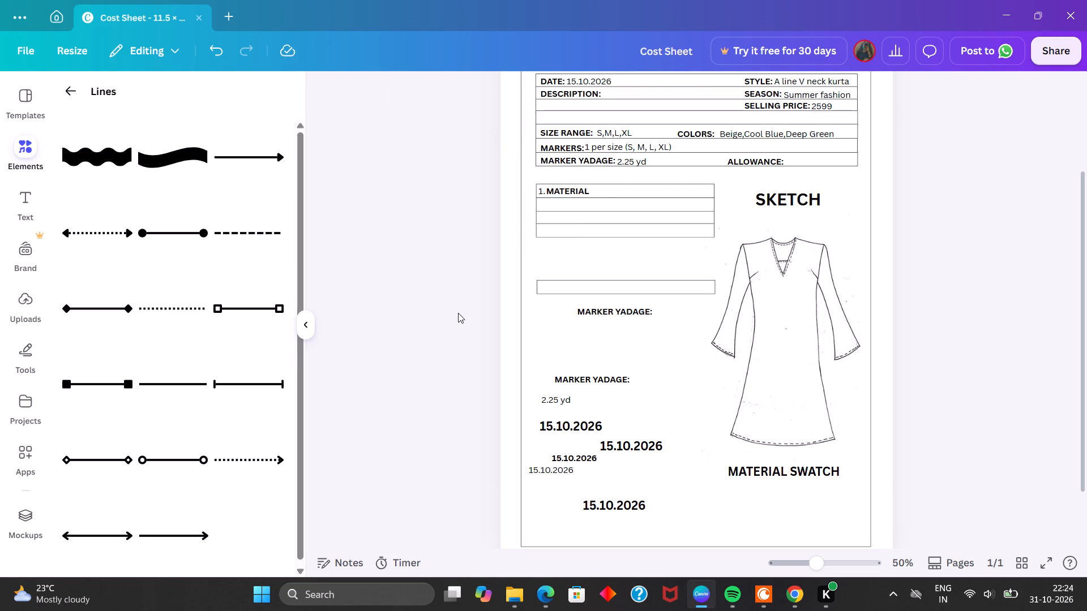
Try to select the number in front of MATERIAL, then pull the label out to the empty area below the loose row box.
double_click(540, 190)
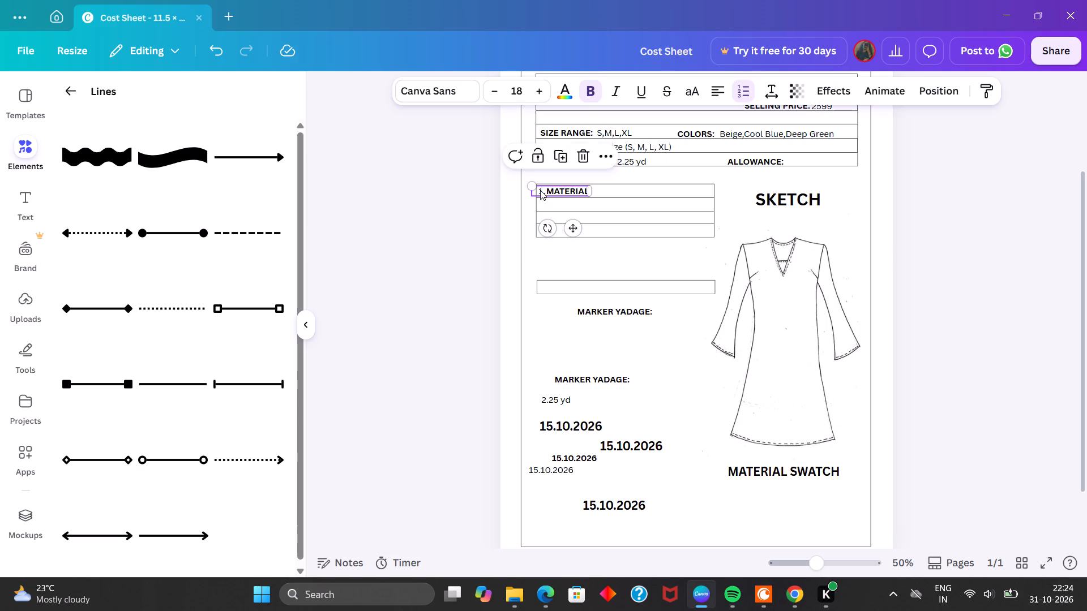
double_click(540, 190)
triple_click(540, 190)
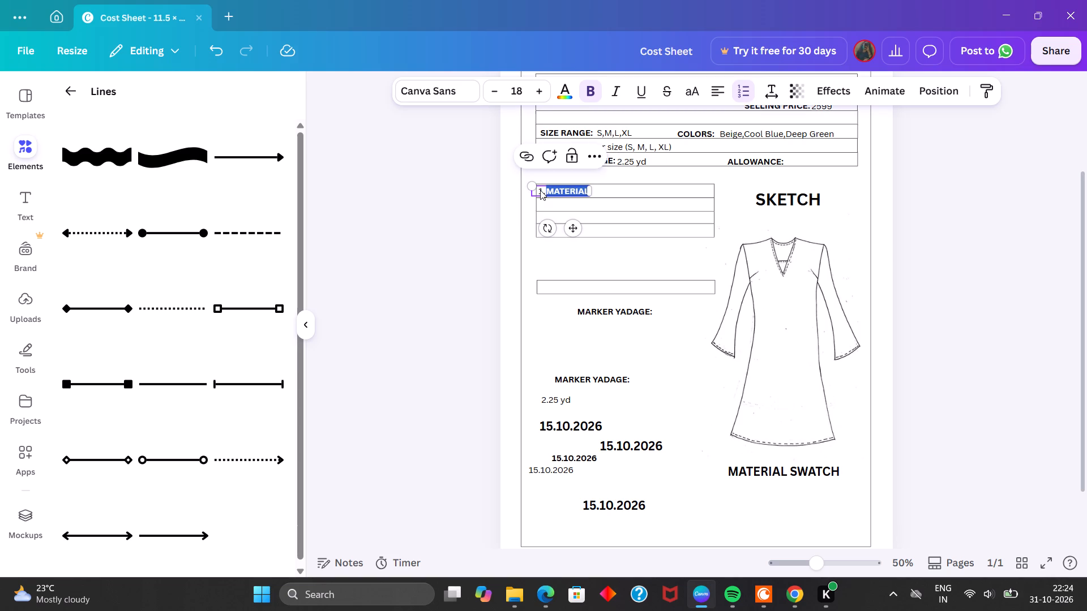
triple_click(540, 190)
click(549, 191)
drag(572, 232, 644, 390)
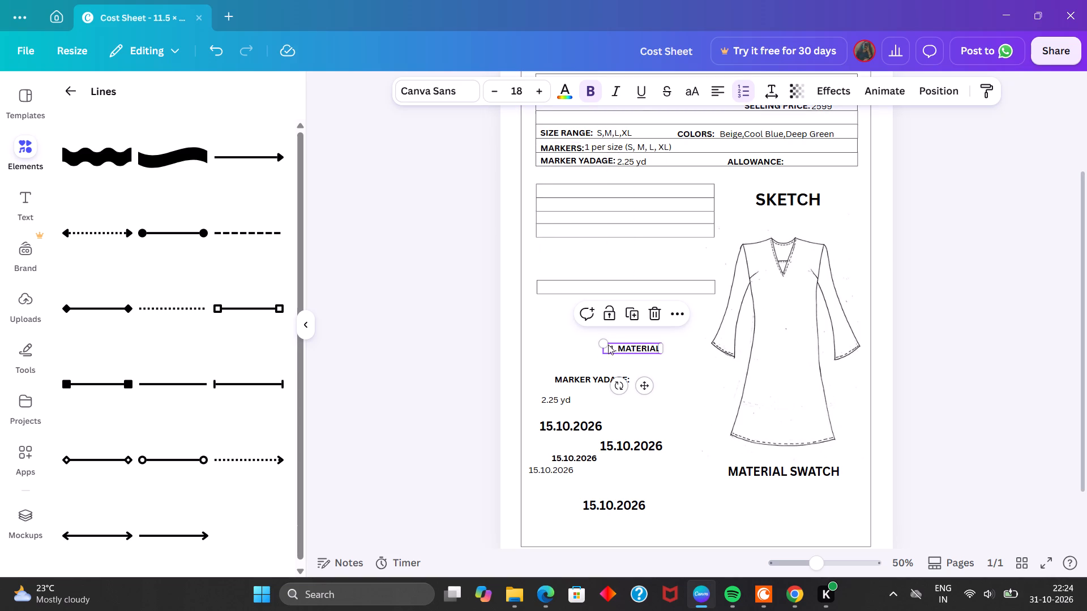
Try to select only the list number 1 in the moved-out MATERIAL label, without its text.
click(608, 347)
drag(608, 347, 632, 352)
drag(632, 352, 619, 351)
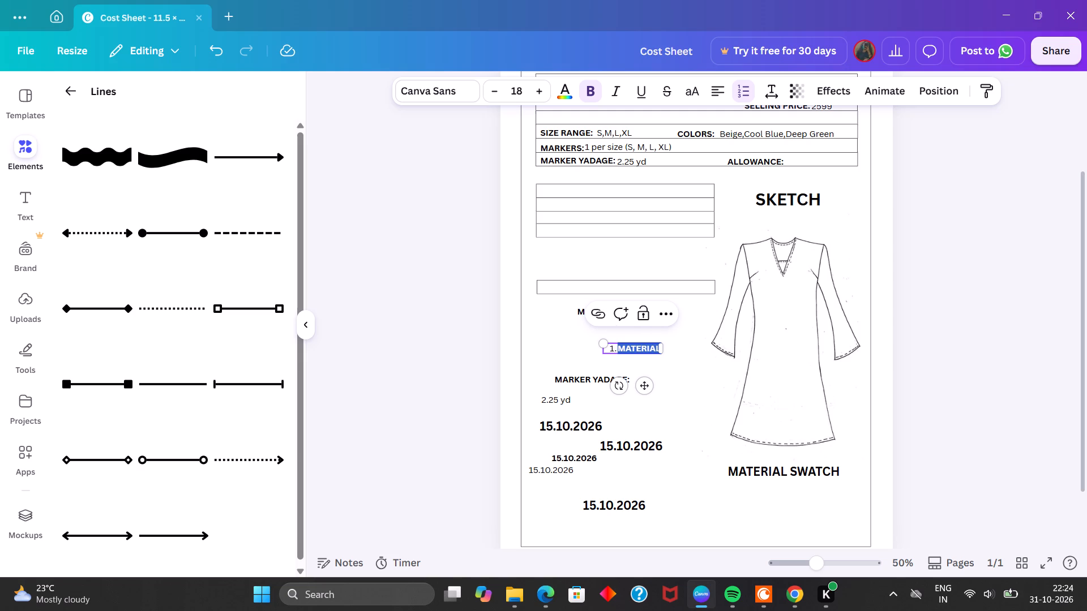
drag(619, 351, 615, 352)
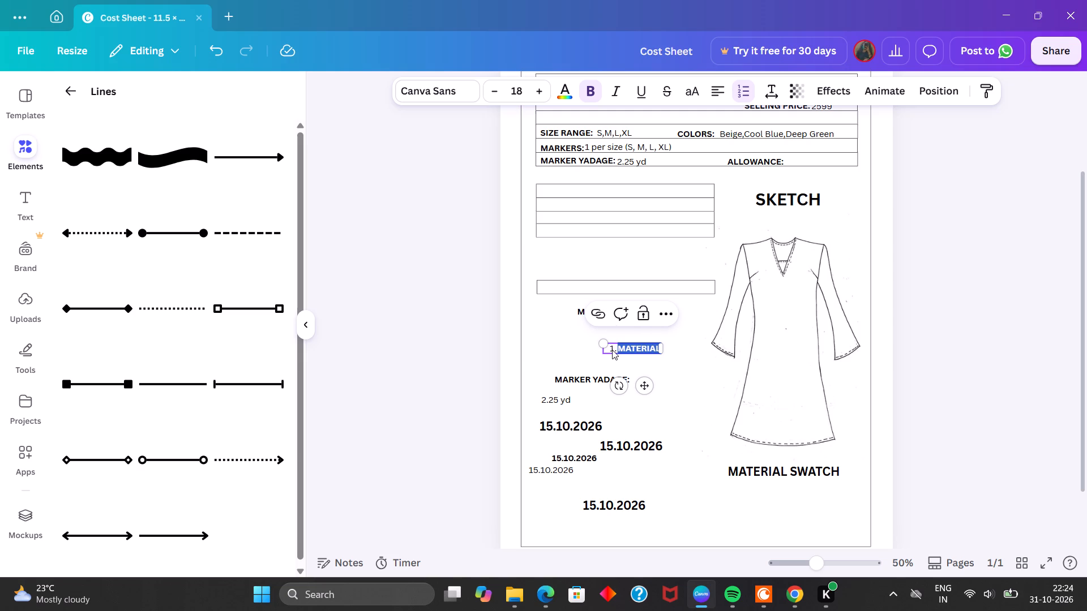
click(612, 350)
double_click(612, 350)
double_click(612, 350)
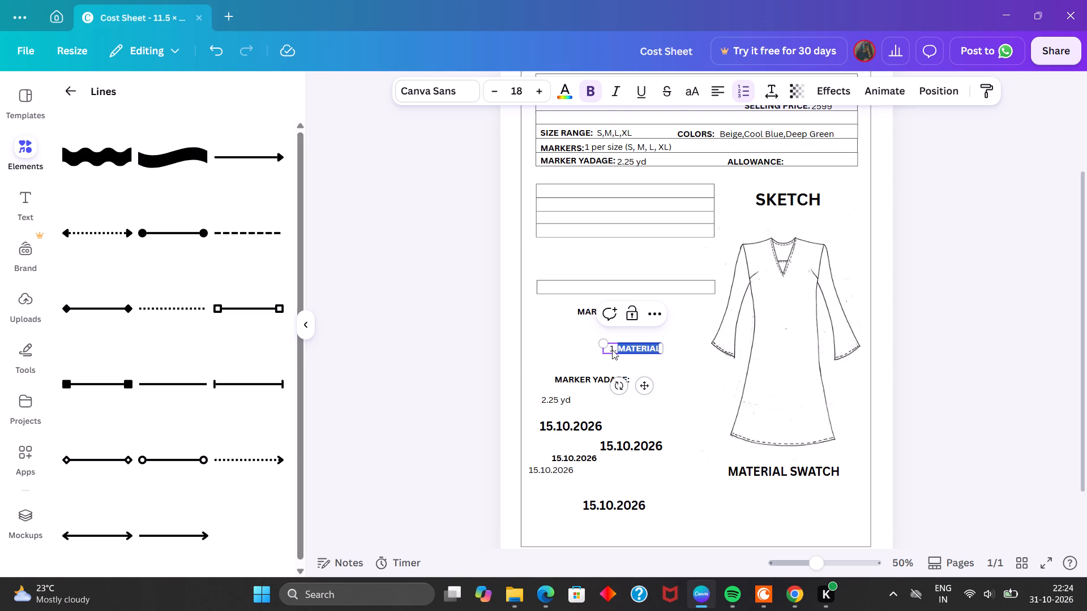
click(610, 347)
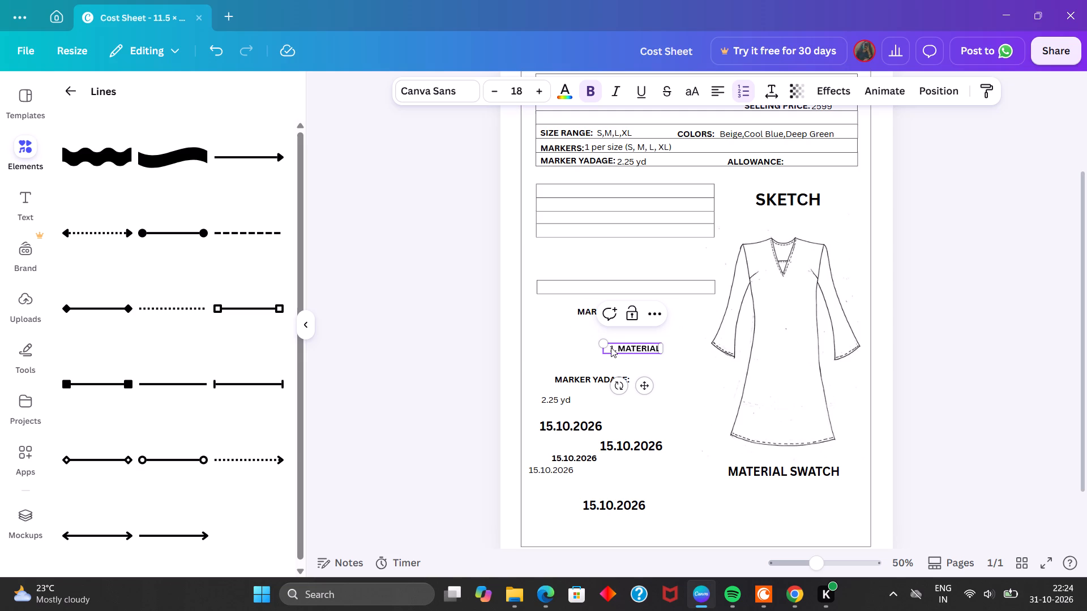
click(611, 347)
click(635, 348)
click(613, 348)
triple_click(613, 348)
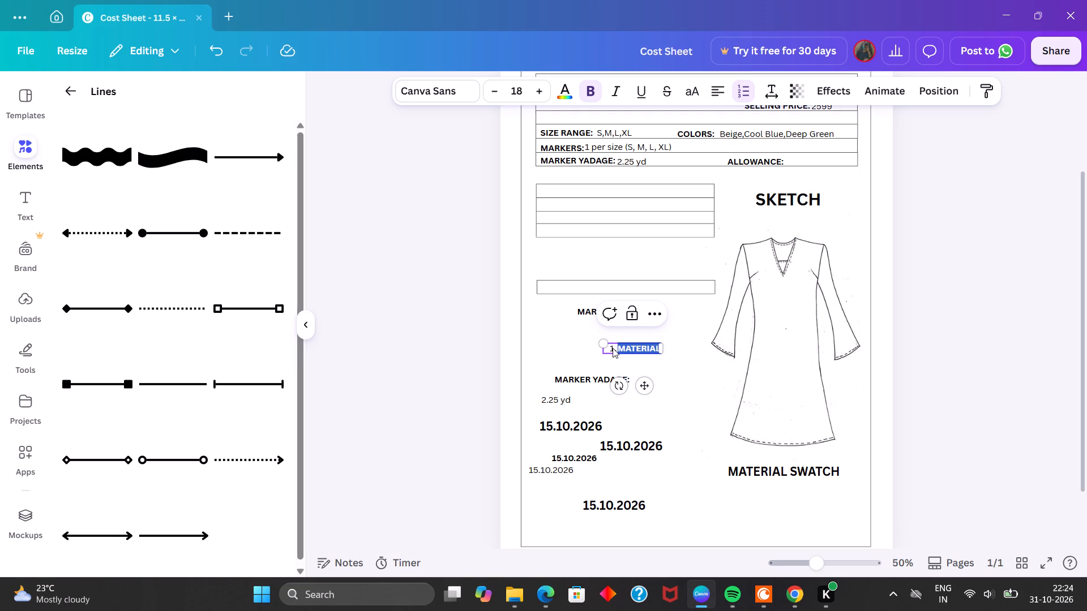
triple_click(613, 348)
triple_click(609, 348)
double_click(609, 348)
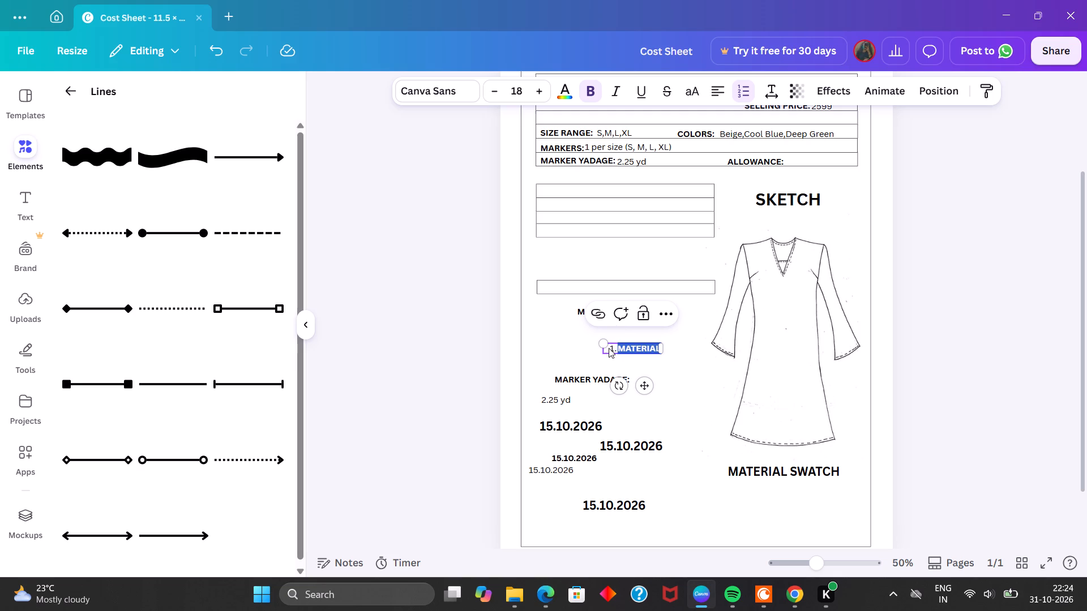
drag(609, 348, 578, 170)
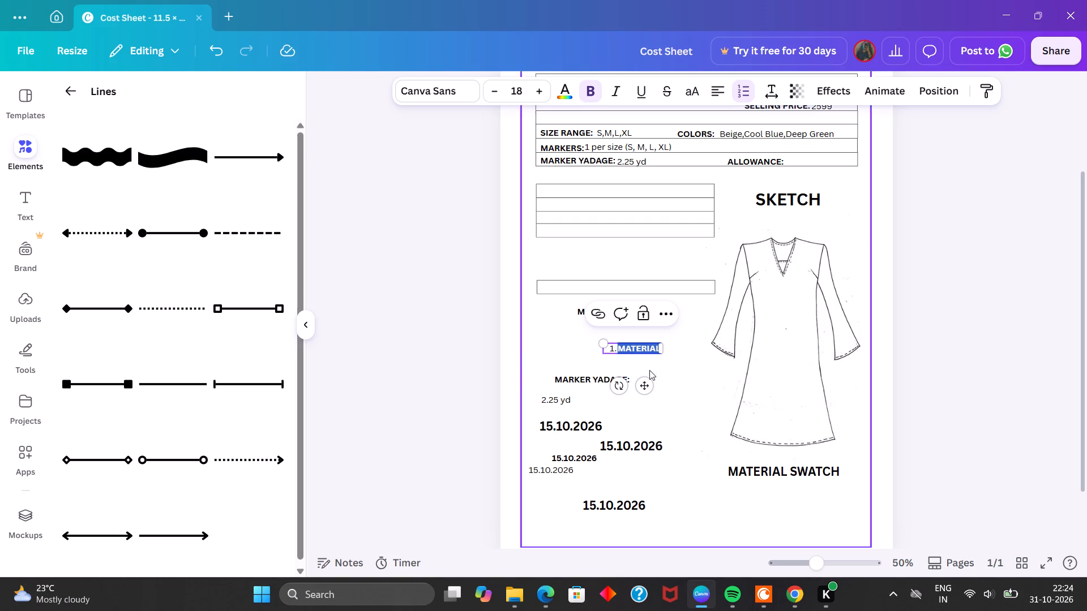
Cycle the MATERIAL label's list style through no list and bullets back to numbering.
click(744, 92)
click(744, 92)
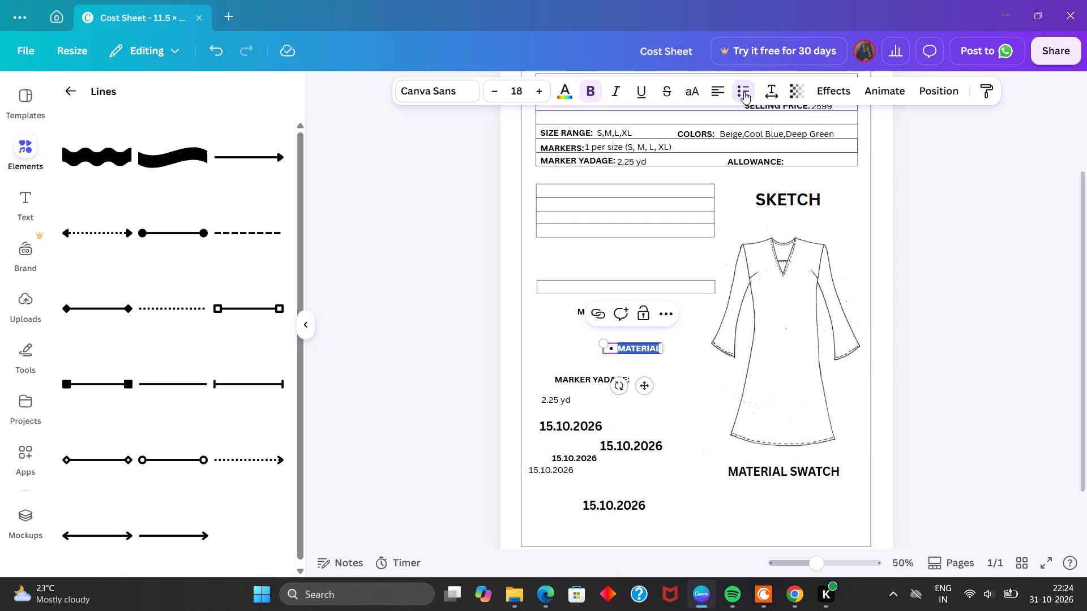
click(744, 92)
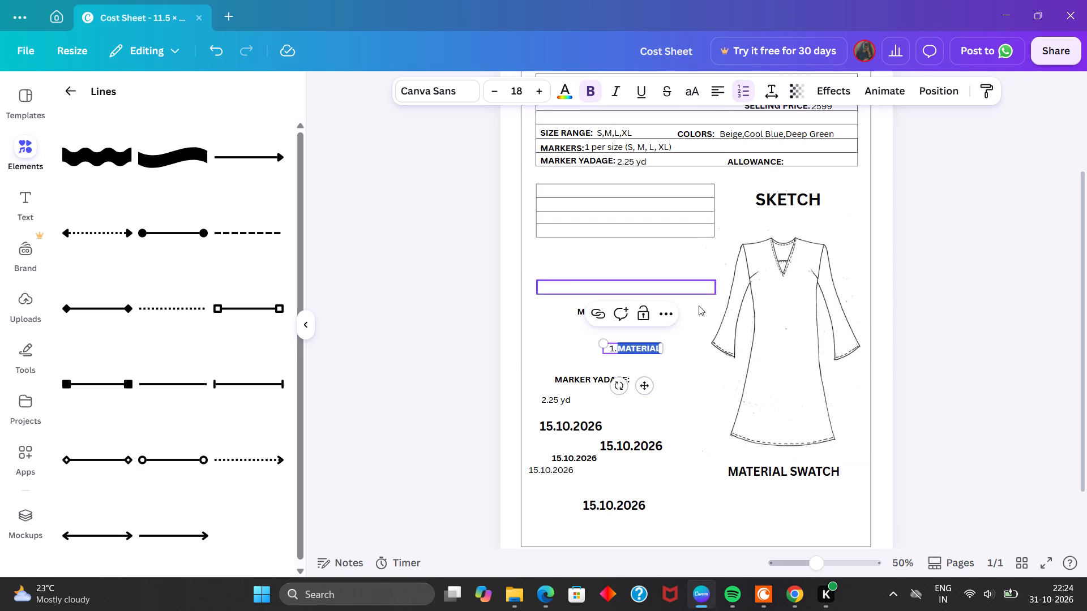
Place the 1. MATERIAL label at the left end of the stack's top row, sitting just above the row's bottom border.
drag(641, 386, 610, 294)
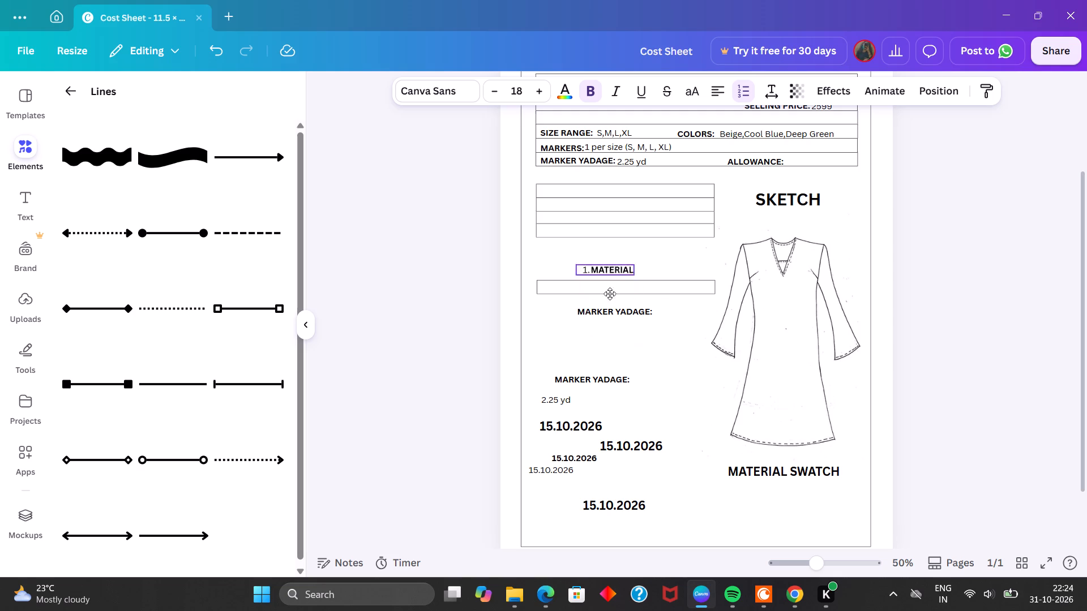
drag(610, 294, 570, 227)
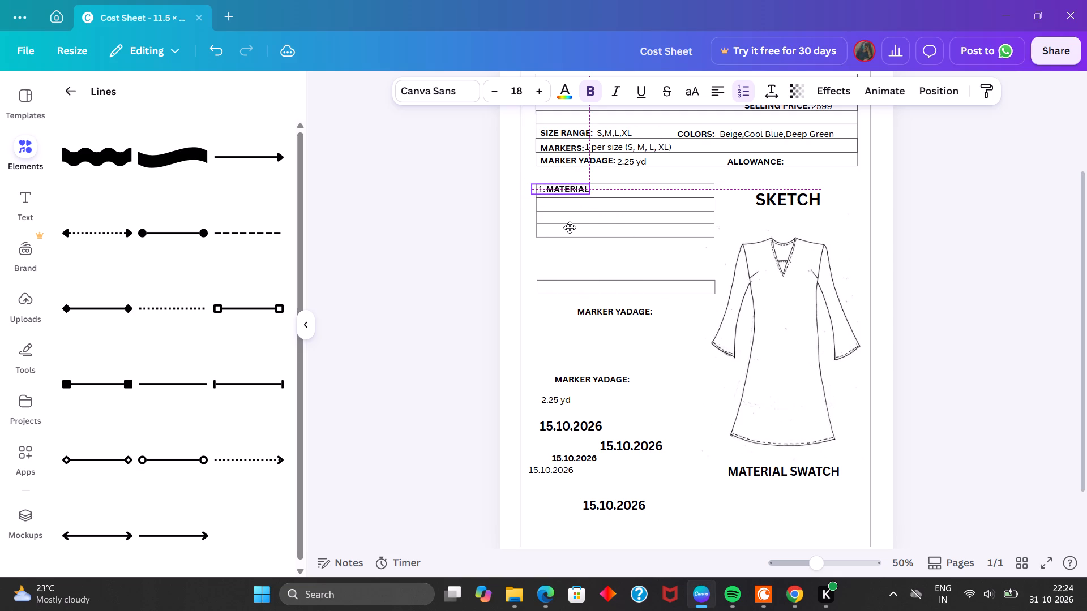
drag(570, 227, 570, 230)
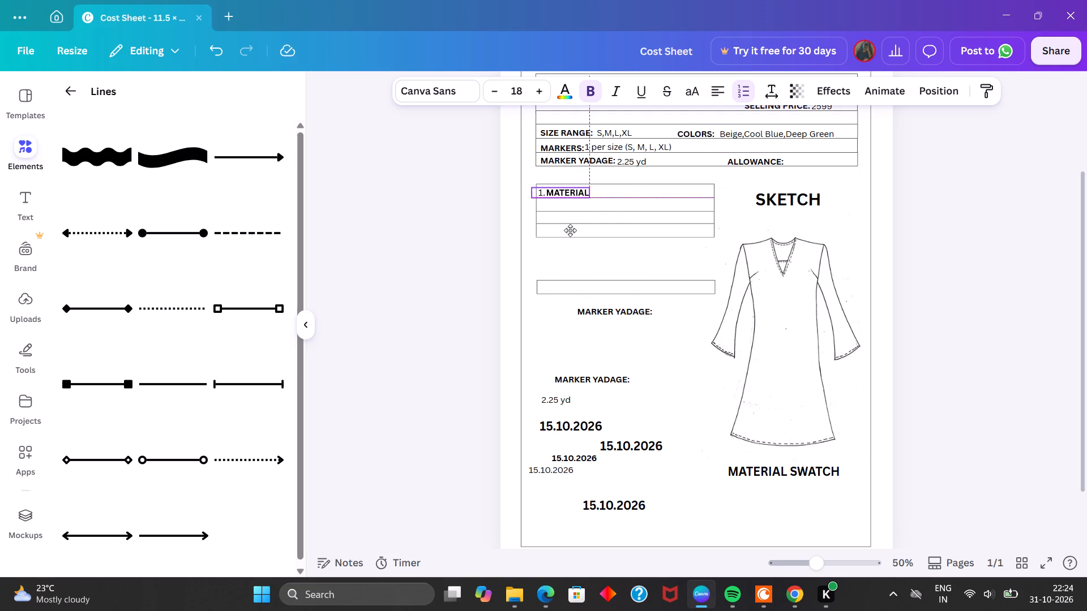
drag(570, 230, 570, 229)
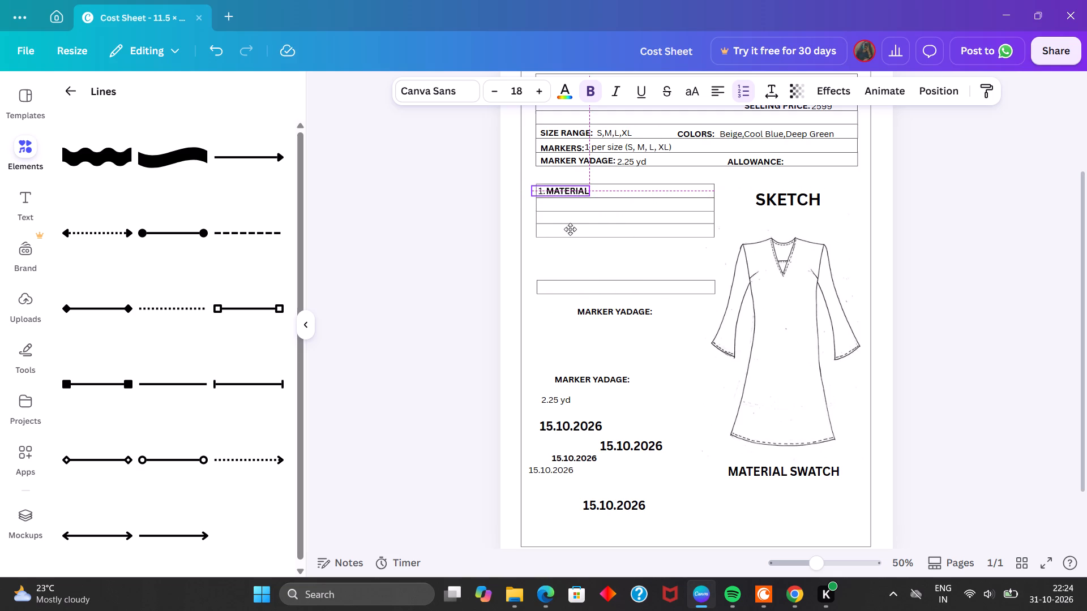
drag(570, 229, 570, 230)
click(449, 290)
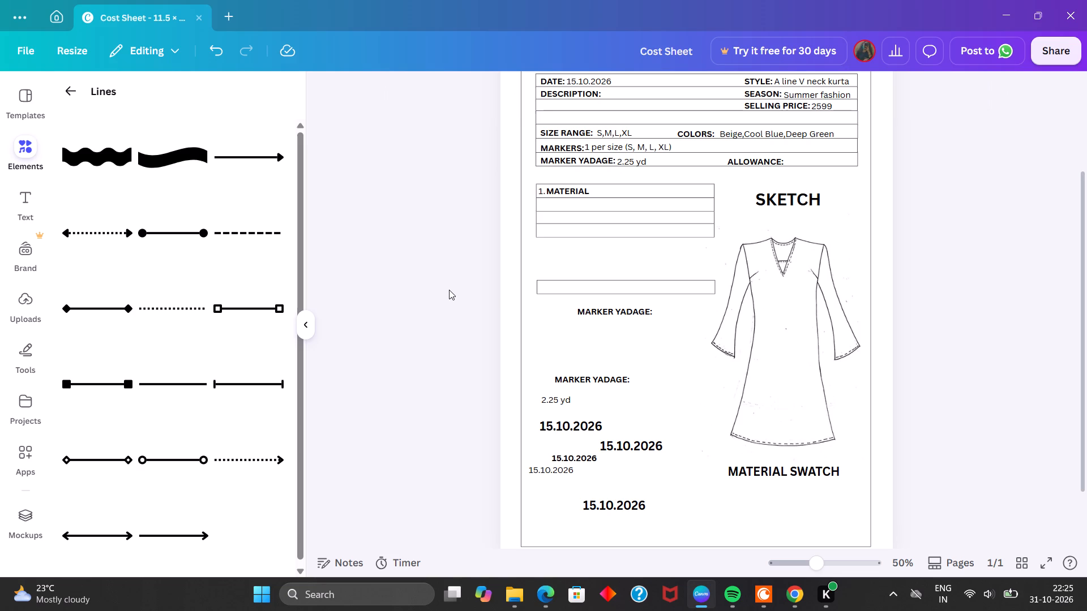
click(543, 192)
click(571, 231)
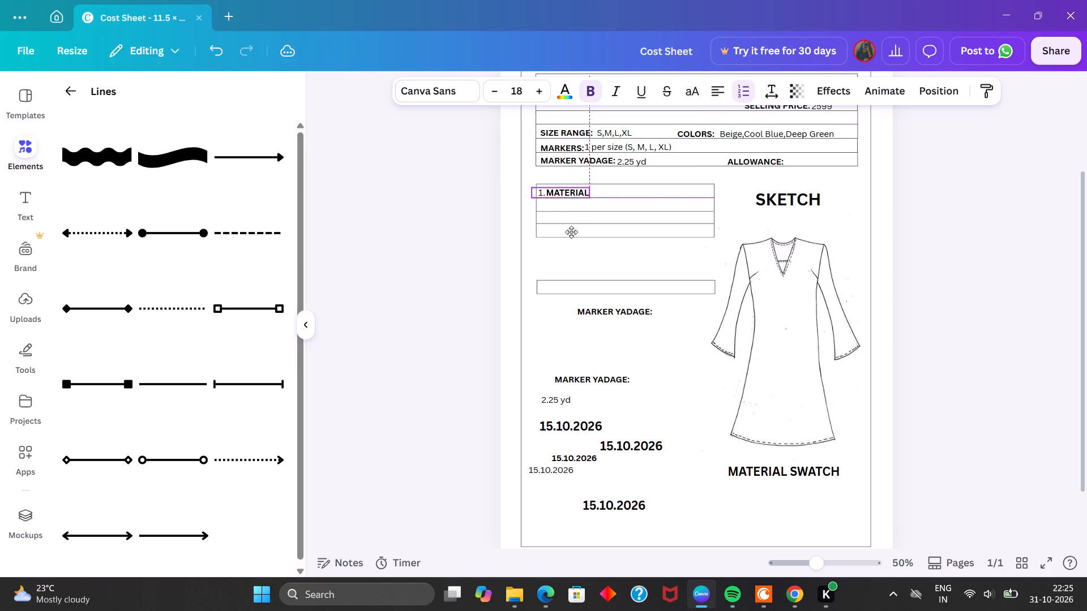
click(571, 231)
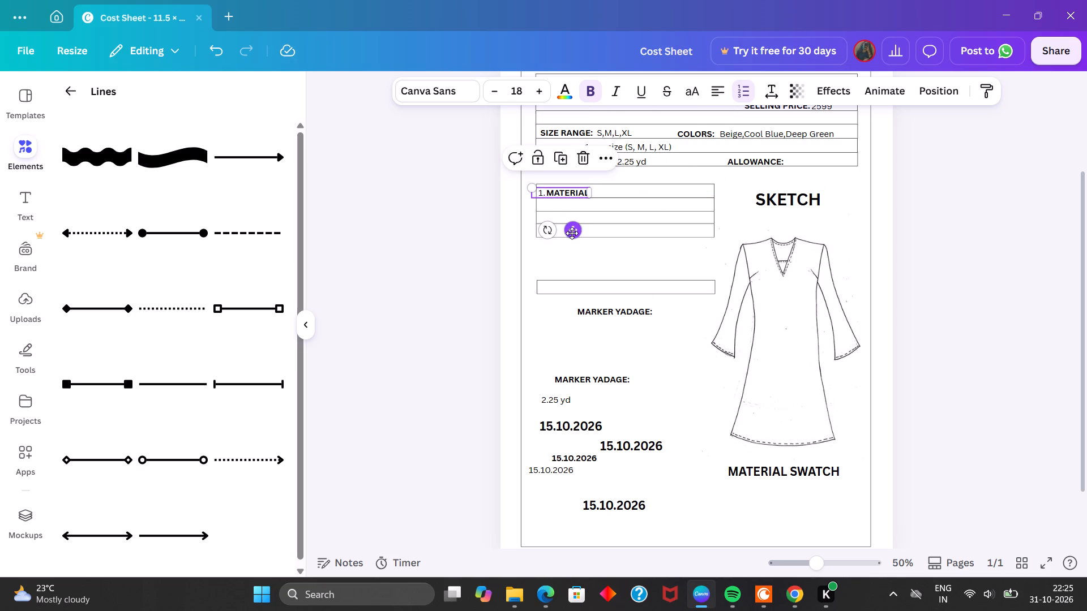
click(440, 246)
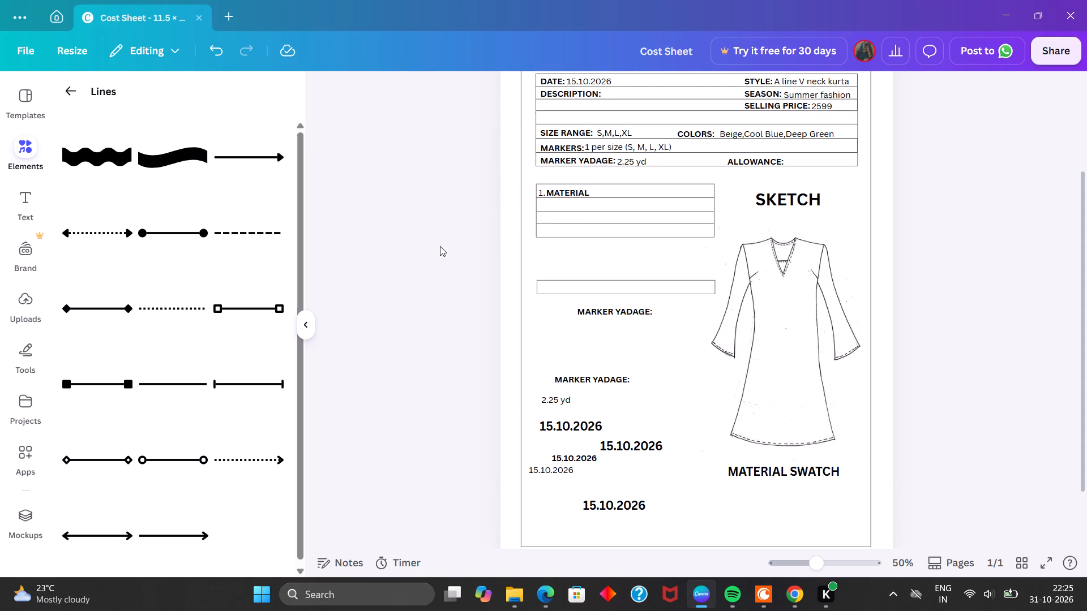
Replace the text of the MARKER YADAGE copy directly above the loose 2.25 yd text with "LINING".
double_click(585, 375)
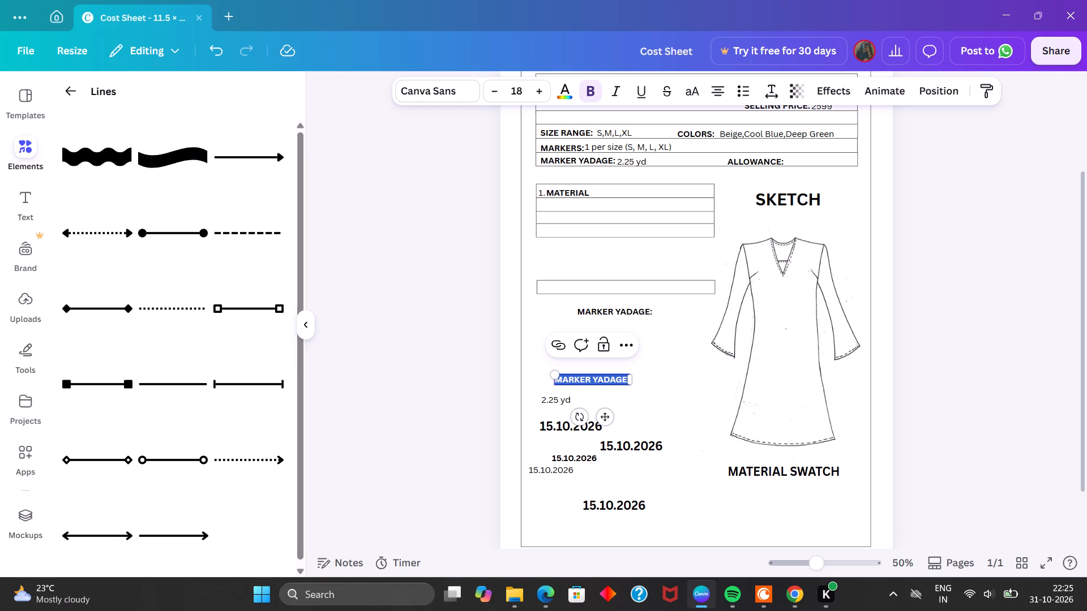
text(LI)
text(NING)
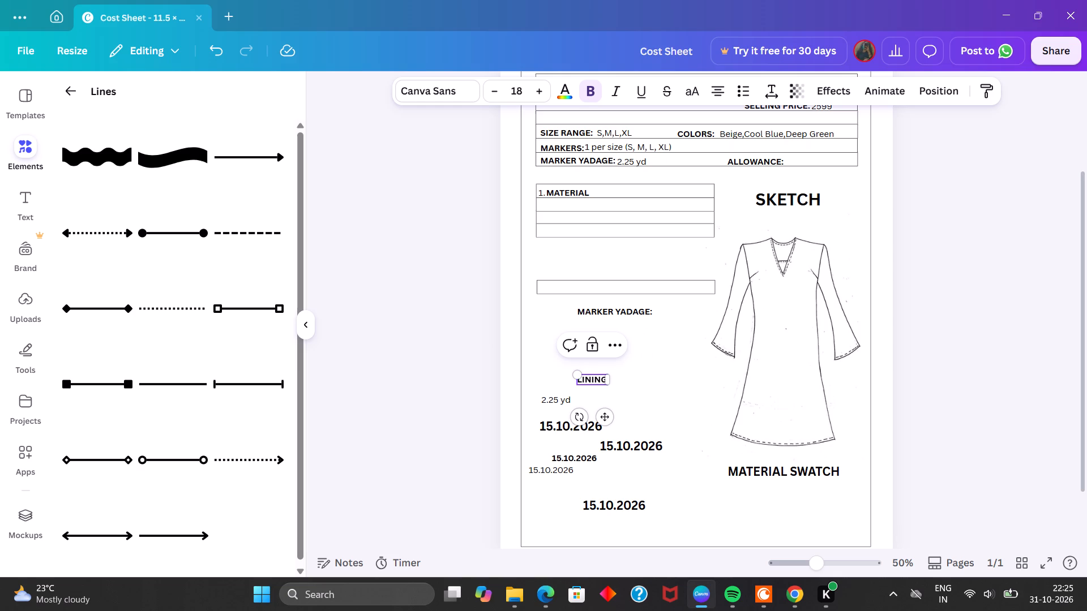
Replace the text of the MARKER YADAGE copy below the loose row box with "INTERFACING" and move it slightly down toward the LINING label.
double_click(628, 314)
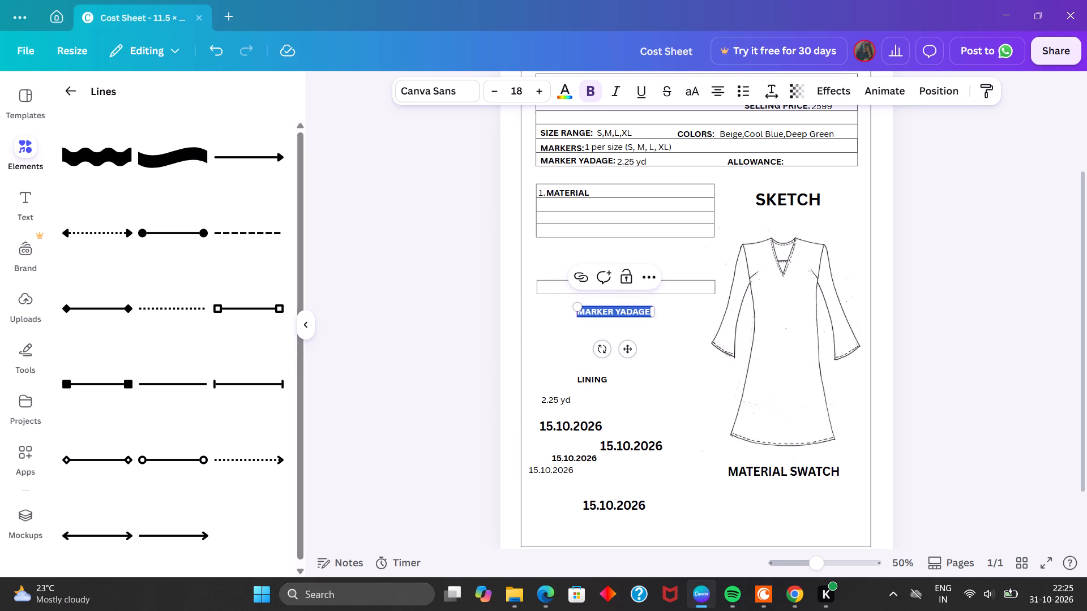
text(INT)
text(ER)
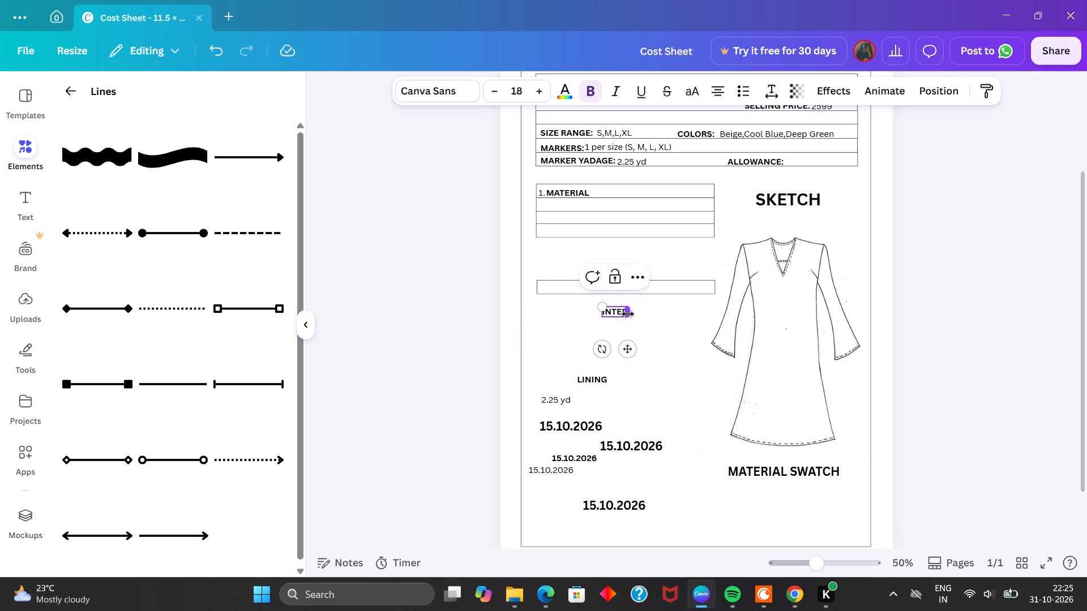
text(FACING)
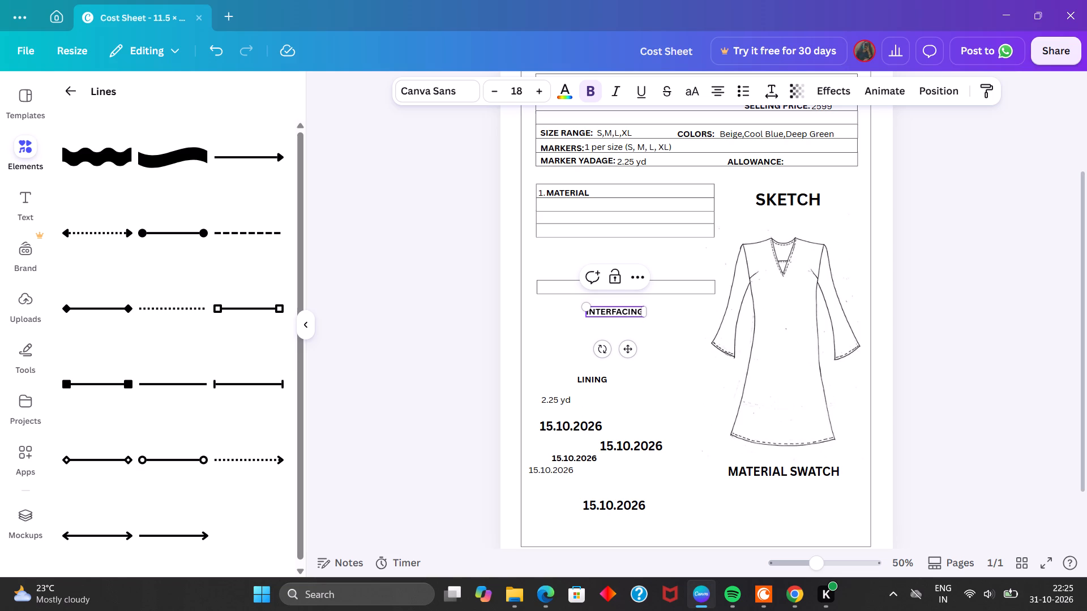
click(632, 355)
drag(628, 350, 623, 334)
drag(623, 334, 655, 379)
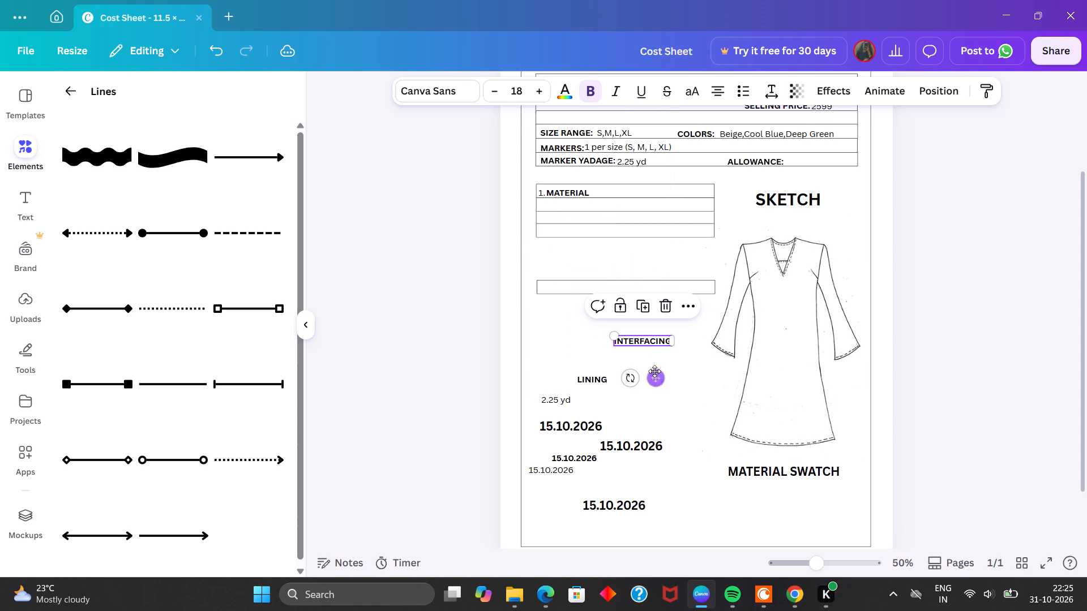
Attach the loose empty row box beneath the stacked rows, aligned with their sides, as the new bottom row.
click(637, 279)
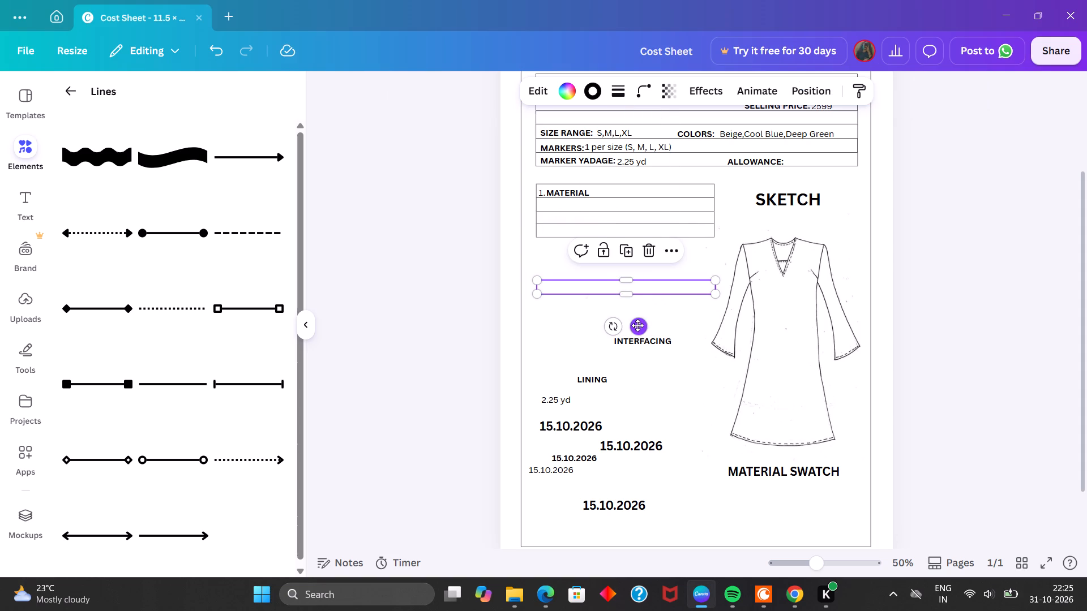
drag(637, 325, 637, 284)
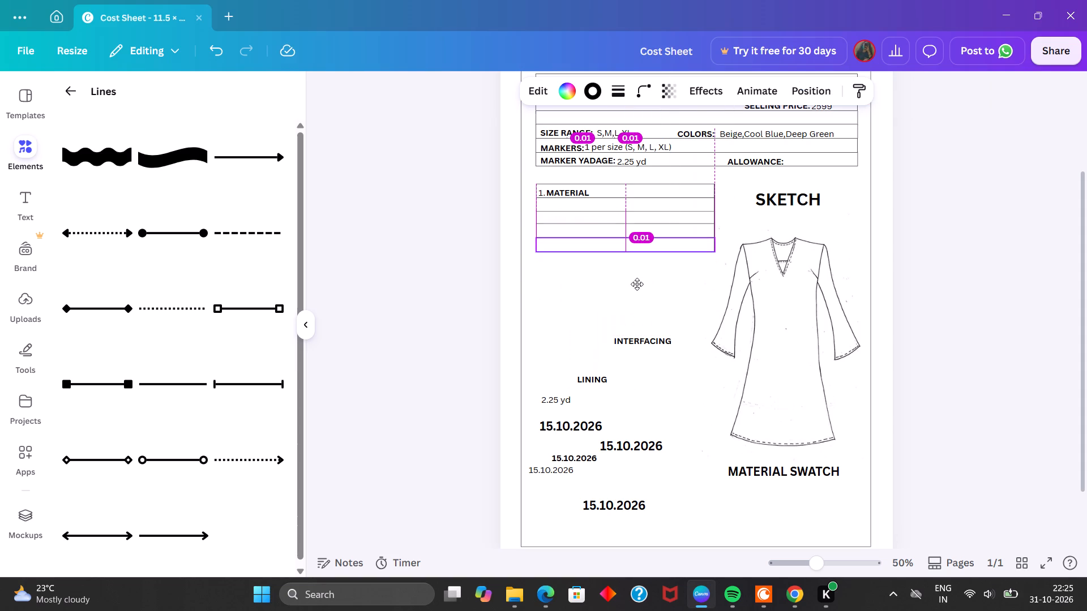
drag(637, 284, 637, 285)
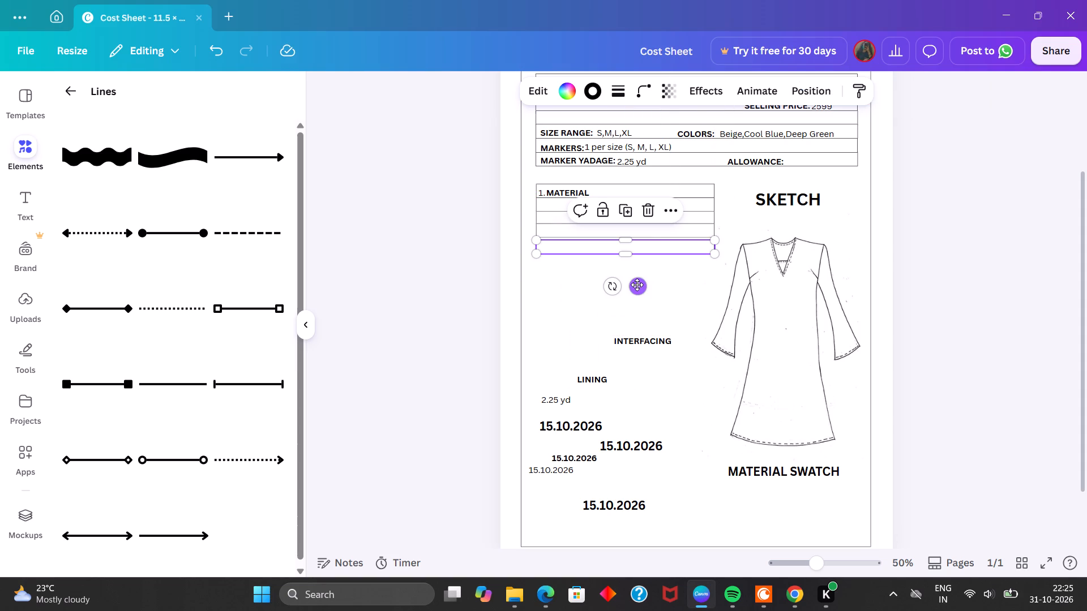
click(637, 285)
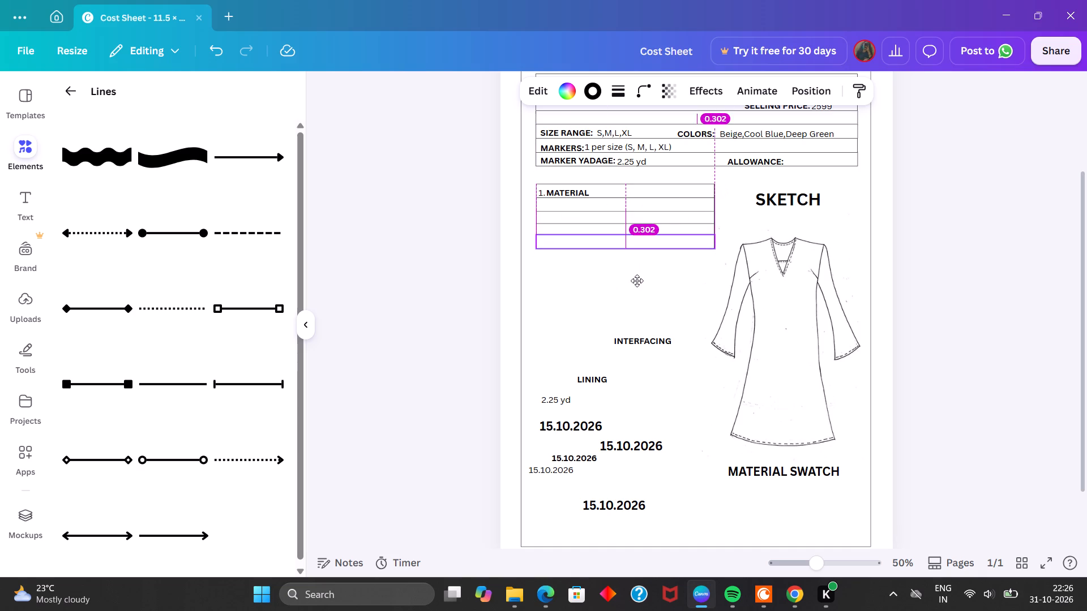
click(470, 277)
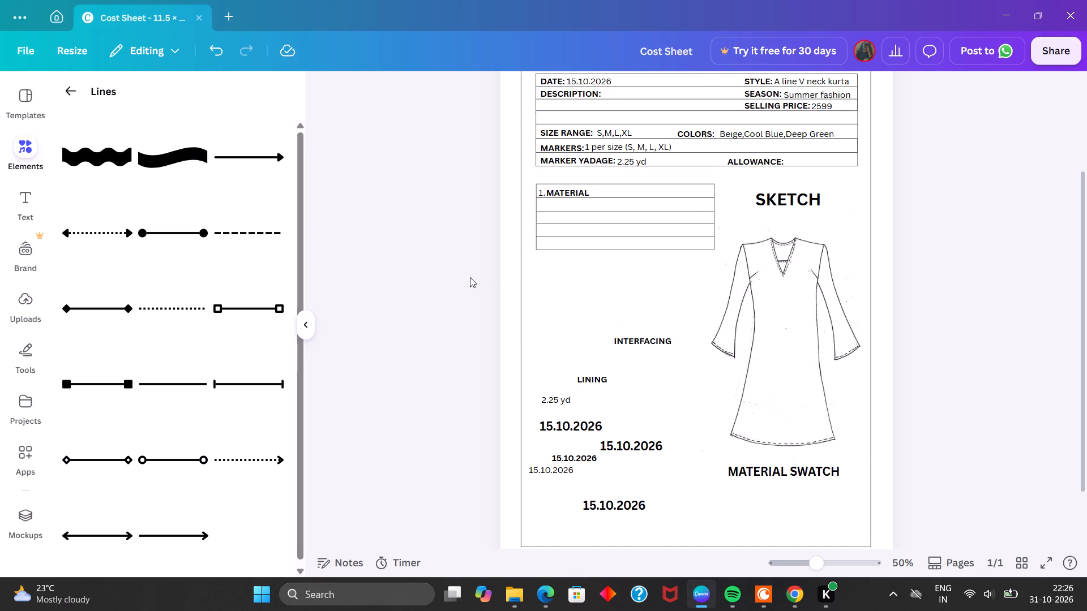
Place the INTERFACING label at the left end of the stack's bottom row.
click(652, 341)
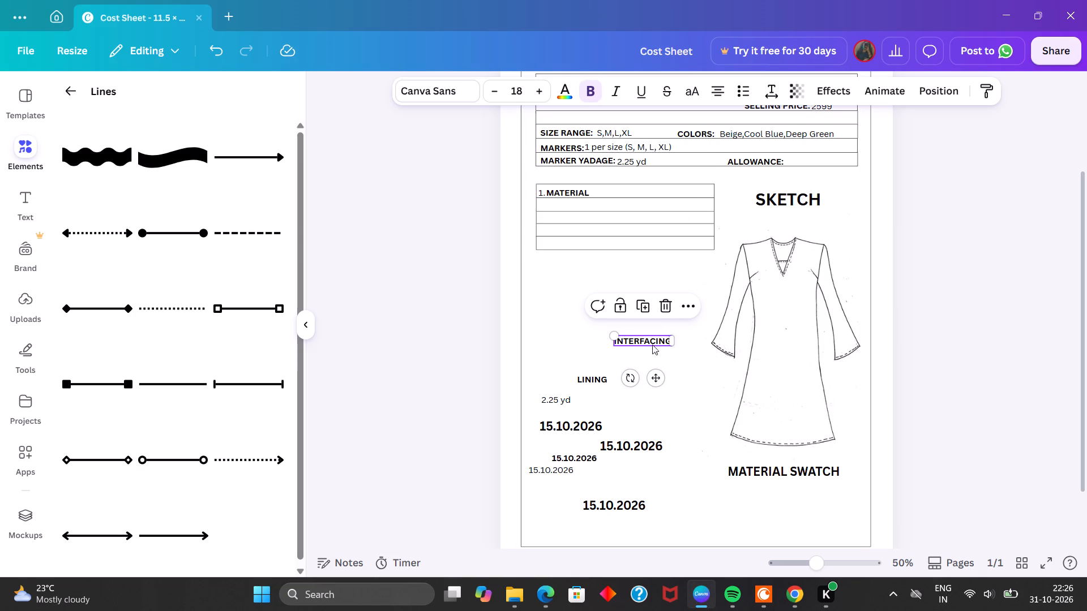
drag(653, 380, 584, 270)
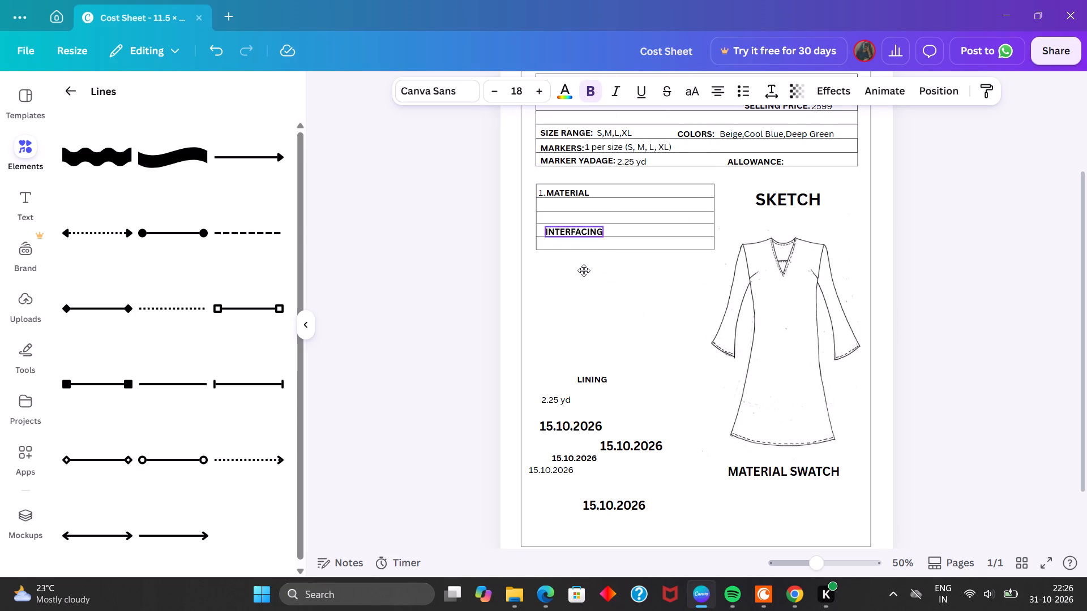
drag(584, 270, 577, 285)
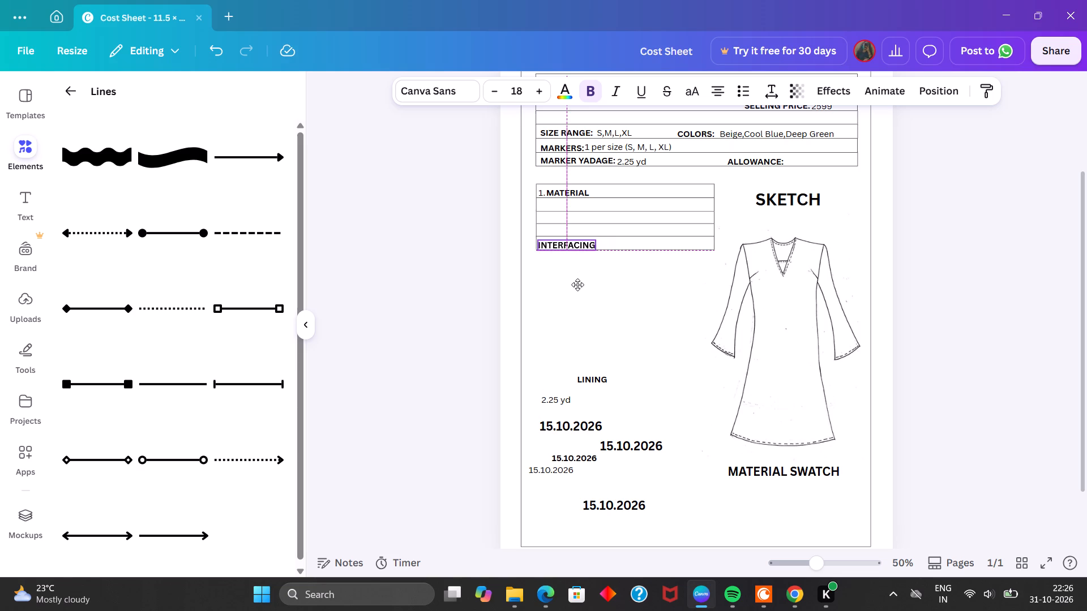
drag(577, 285, 579, 284)
click(438, 288)
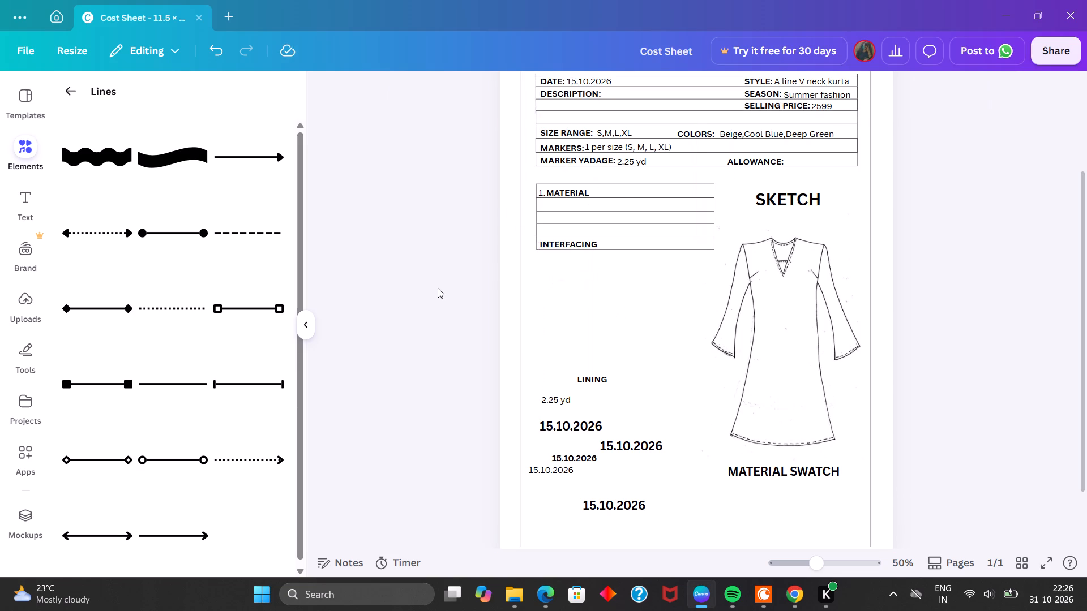
Duplicate the LINING label and place the copy in the row directly above INTERFACING, aligned with its left edge.
click(593, 380)
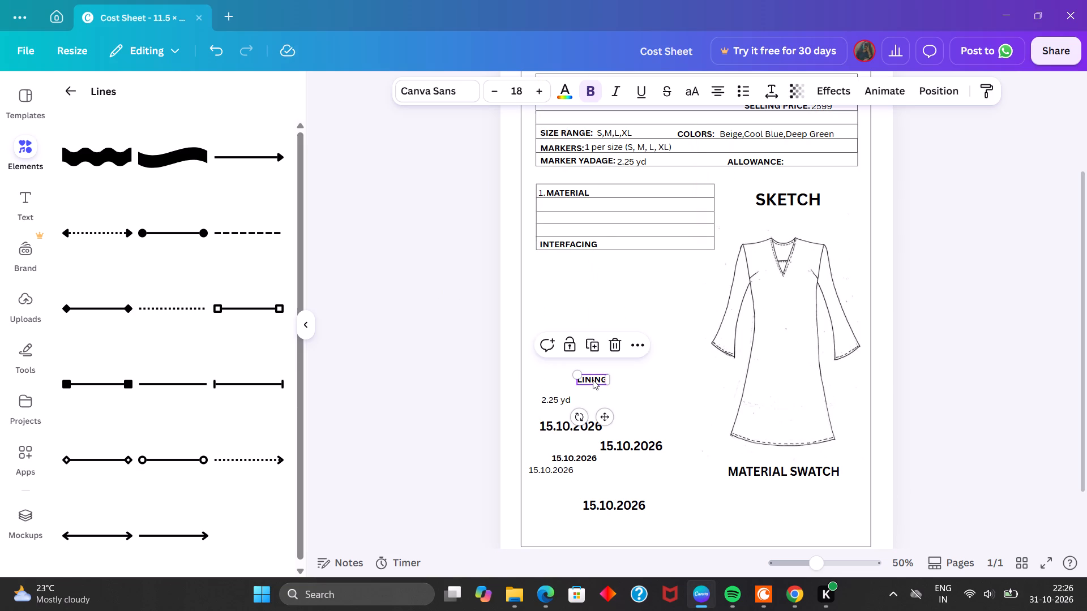
click(594, 347)
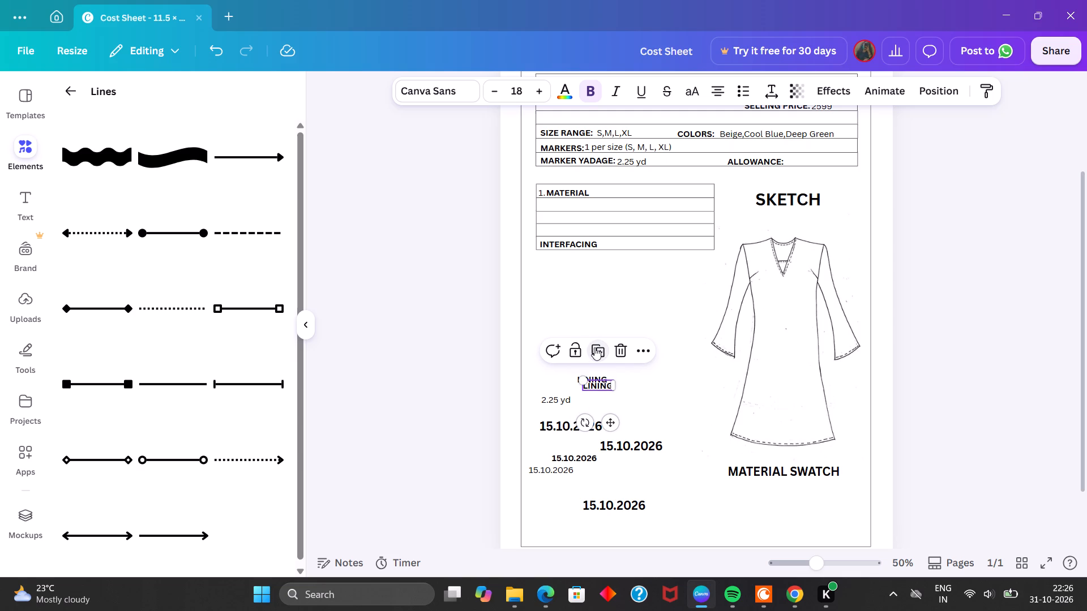
drag(612, 421, 570, 264)
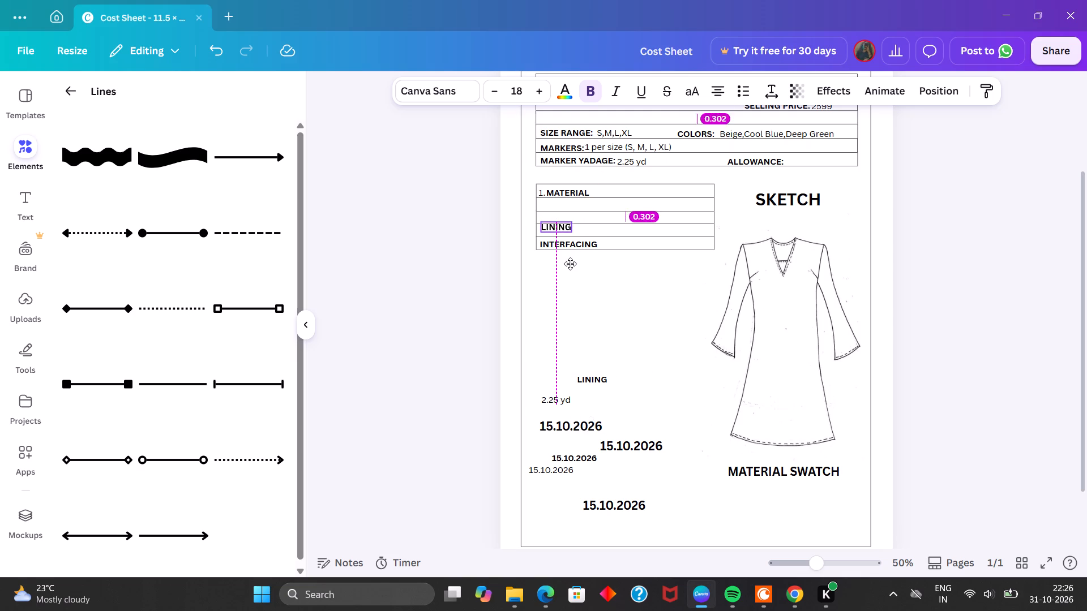
drag(570, 264, 568, 266)
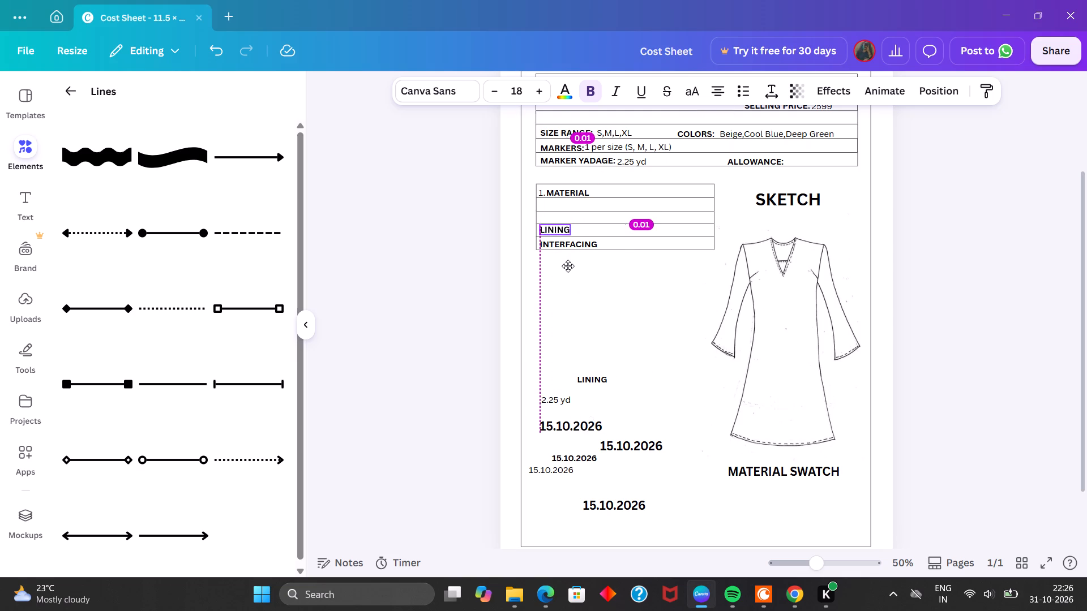
drag(568, 266, 570, 266)
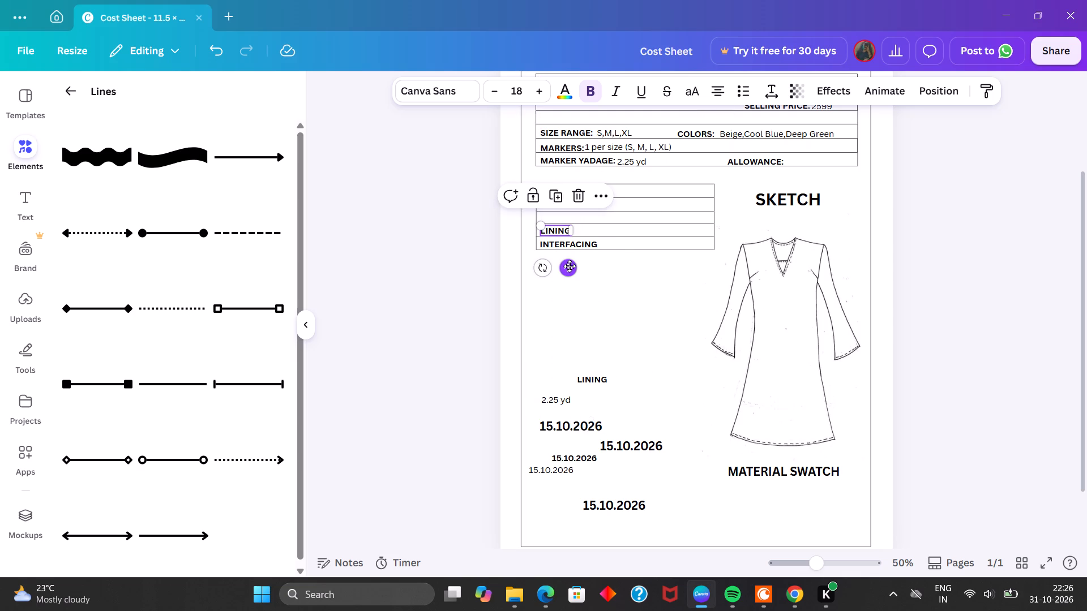
click(453, 271)
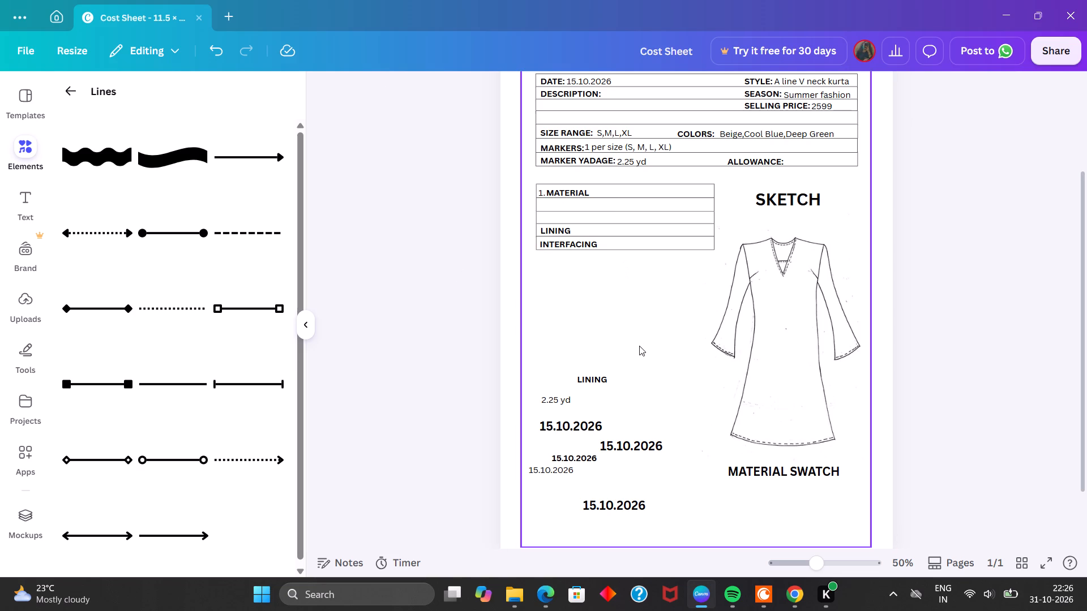
Replace the text of the loose LINING label above 2.25 yd with "YARDS".
double_click(592, 381)
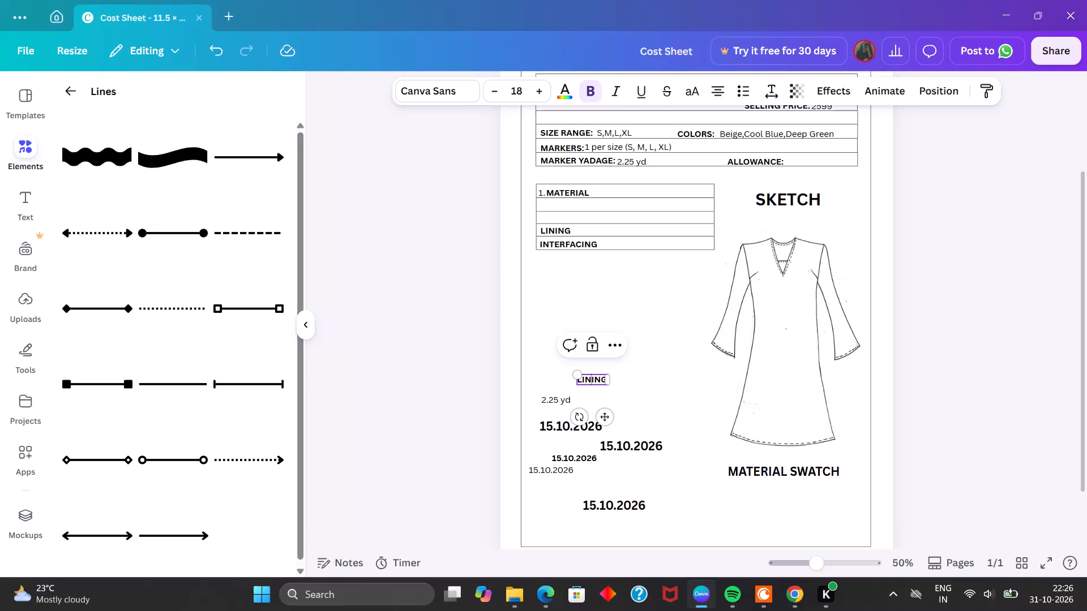
text(YA)
text(RDS)
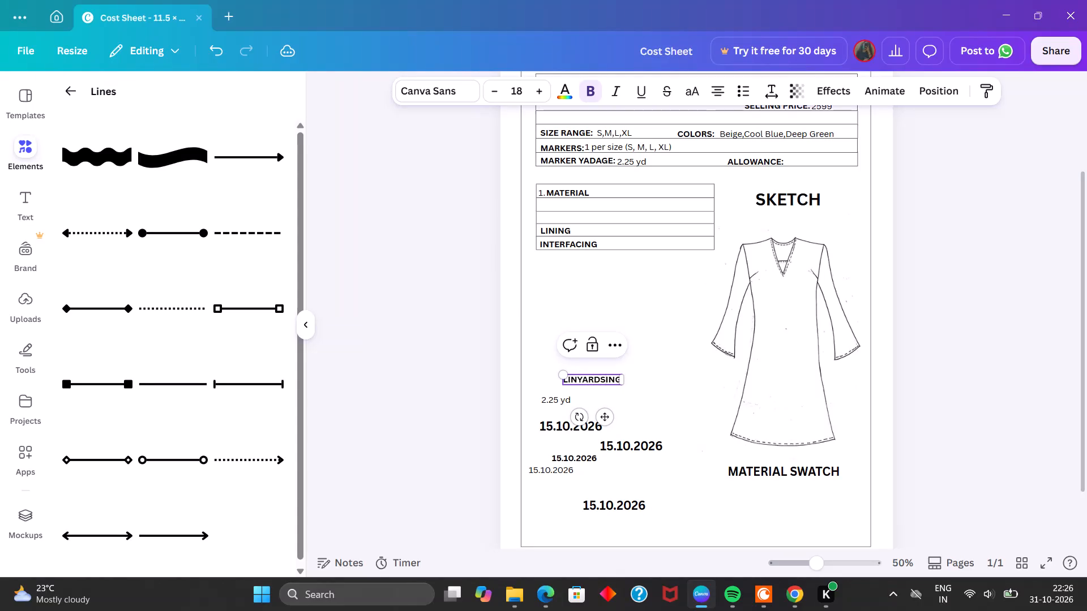
triple_click(592, 381)
key(y)
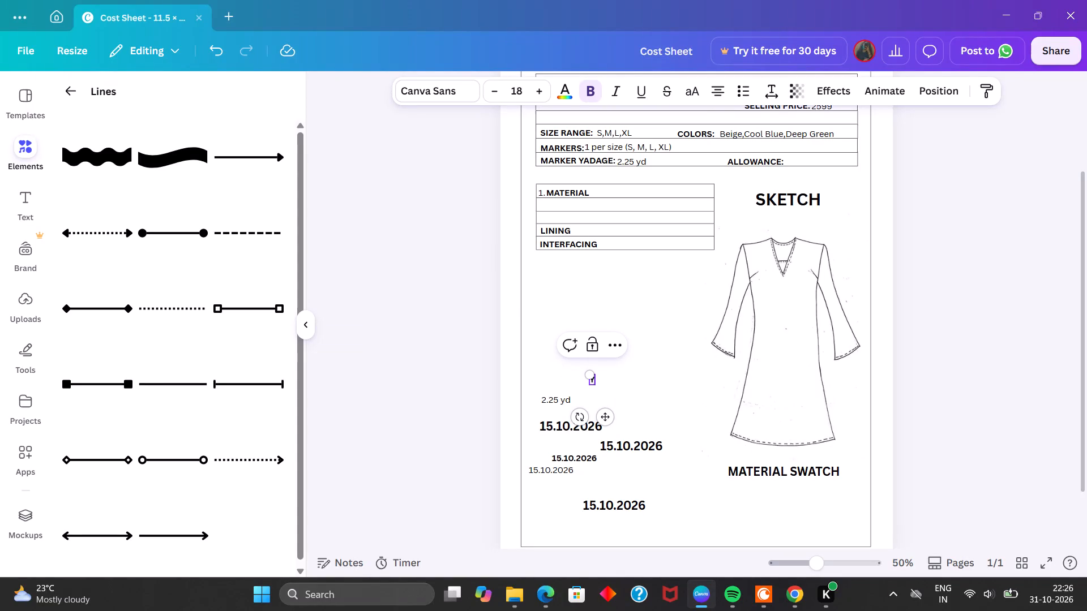
key(a)
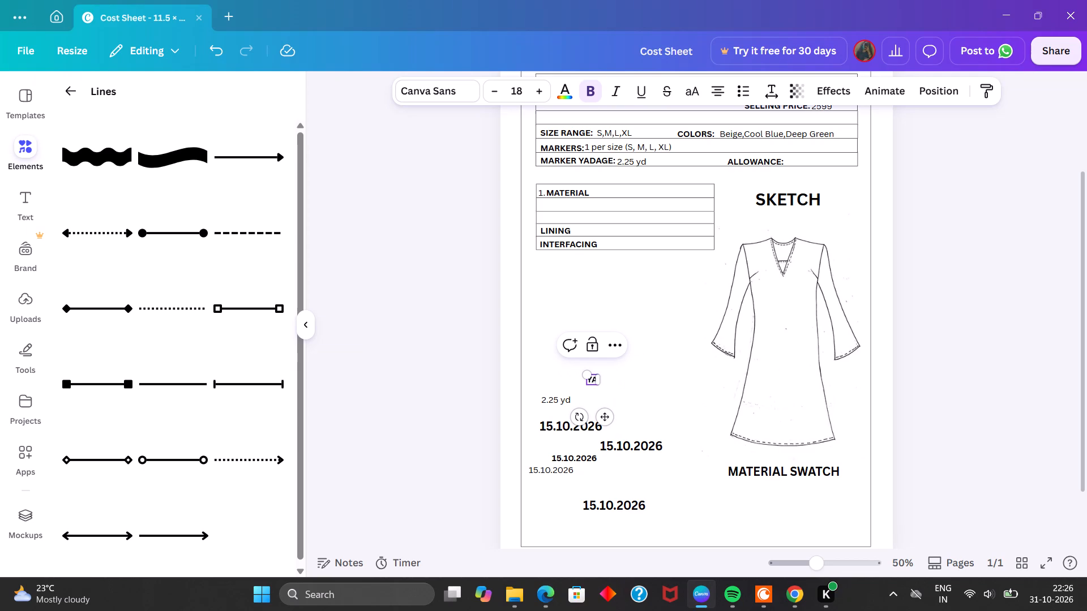
text(RDS)
Move the loose YARDS label up slightly and make three duplicates of it.
drag(607, 418, 618, 382)
click(604, 306)
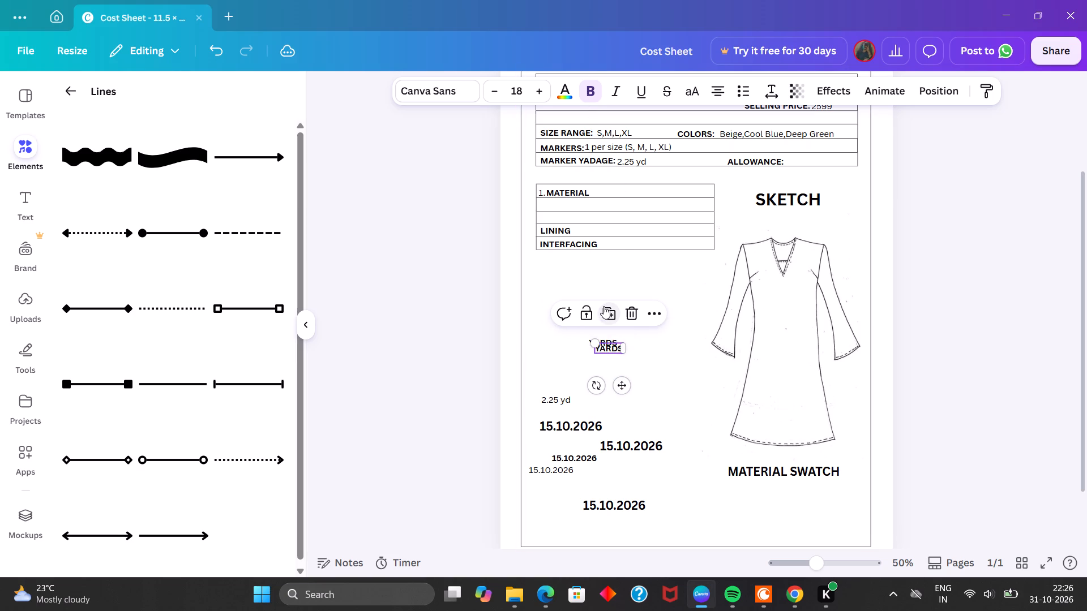
click(604, 306)
click(604, 306)
click(610, 314)
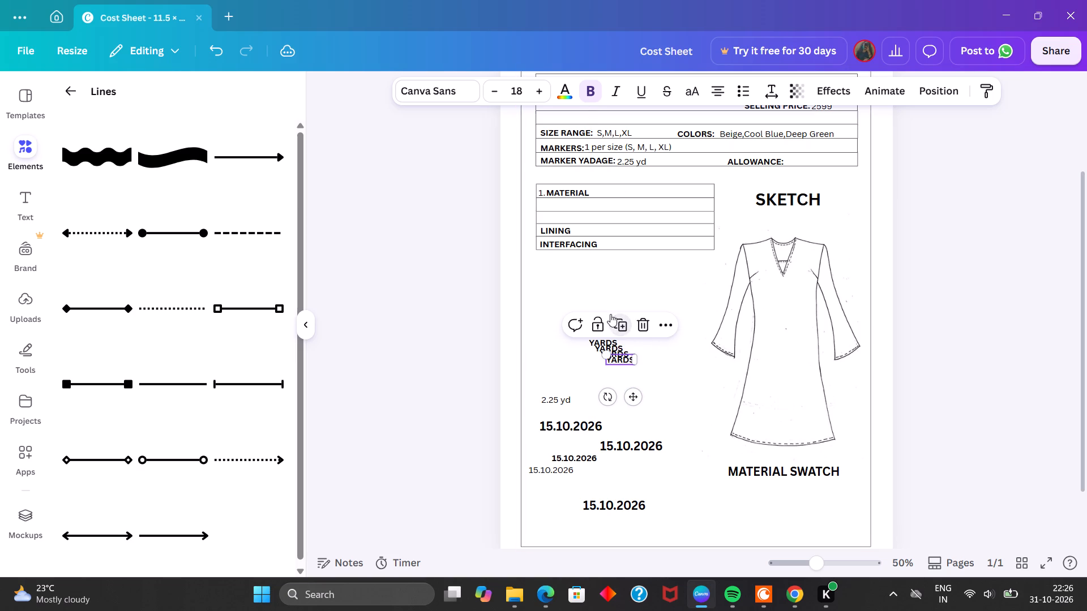
Place one YARDS copy in the stack's top row, level with MATERIAL and starting at the row's midpoint.
drag(628, 399, 649, 231)
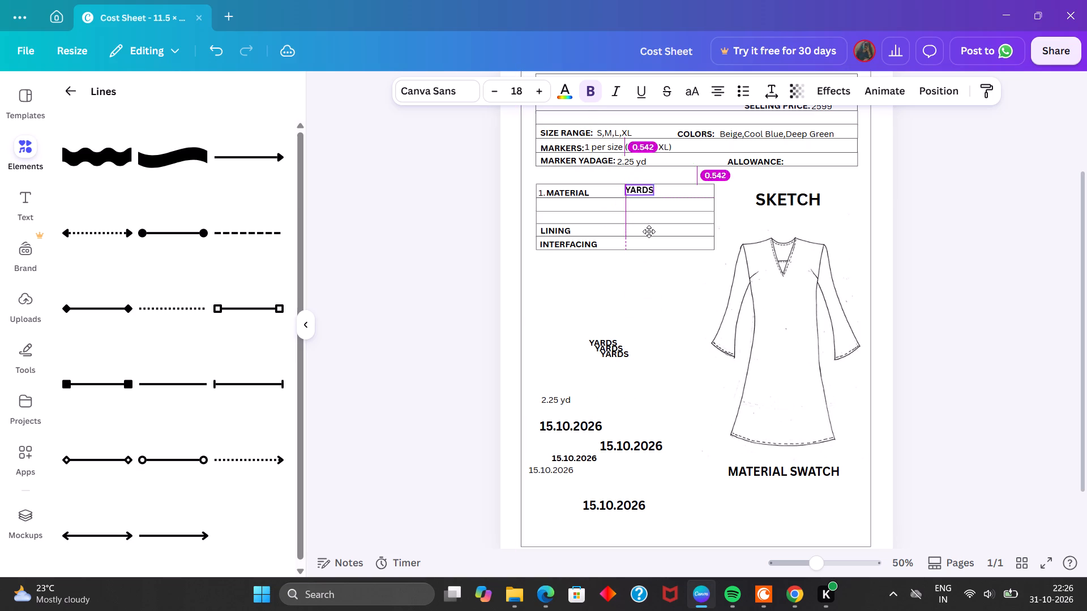
drag(649, 231, 649, 232)
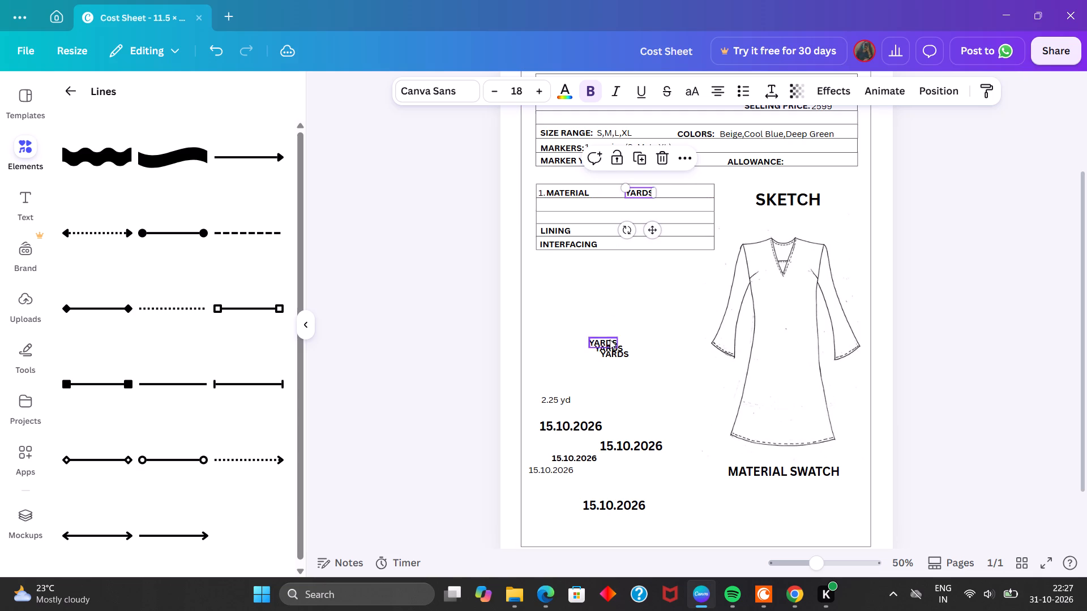
Spread the overlapping loose YARDS copies apart and replace the lowest one's text with "PRICE".
drag(609, 343, 611, 298)
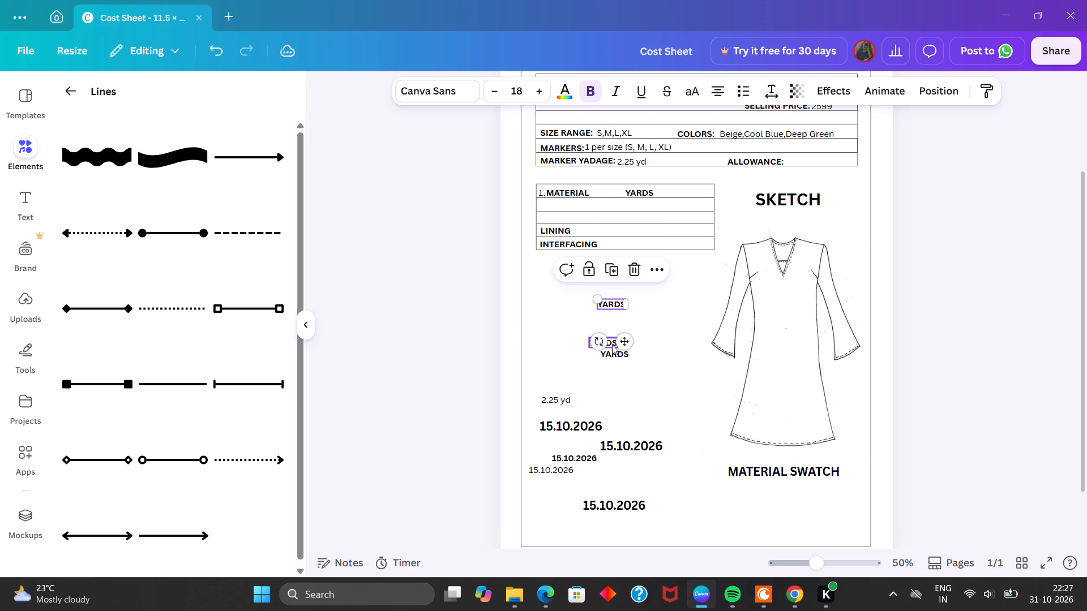
drag(612, 349, 626, 369)
triple_click(626, 372)
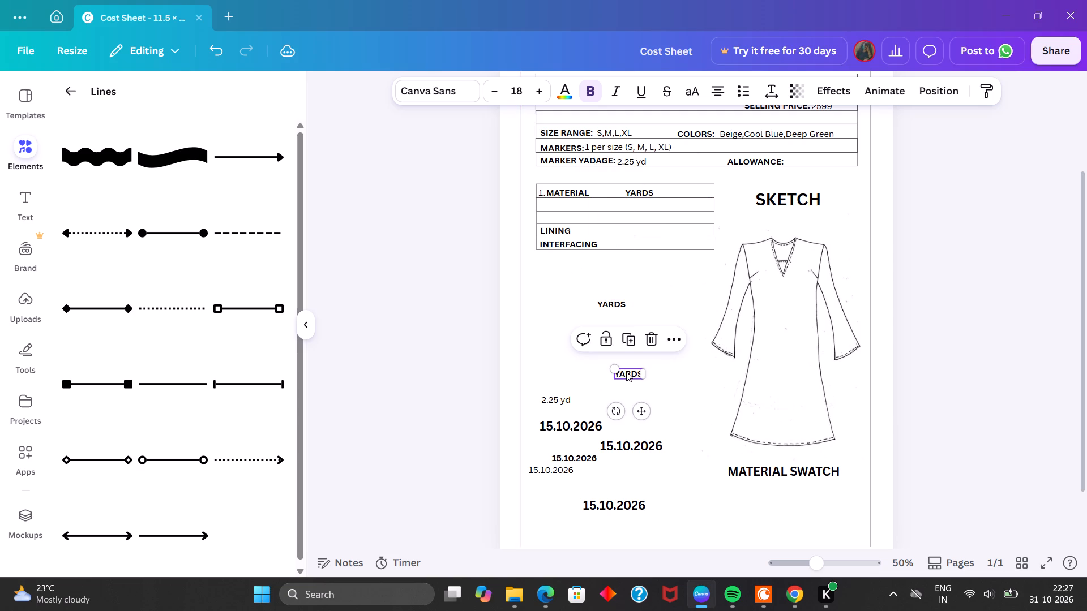
text(PRICE)
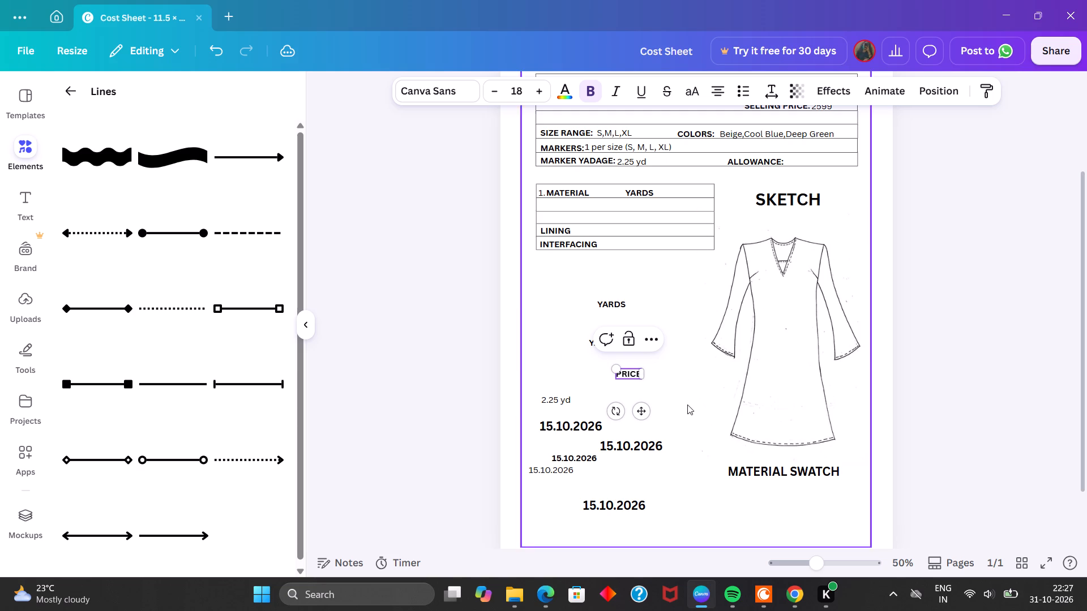
Place the PRICE label in the stack's top row, just to the right of YARDS and level with it.
drag(644, 408, 665, 239)
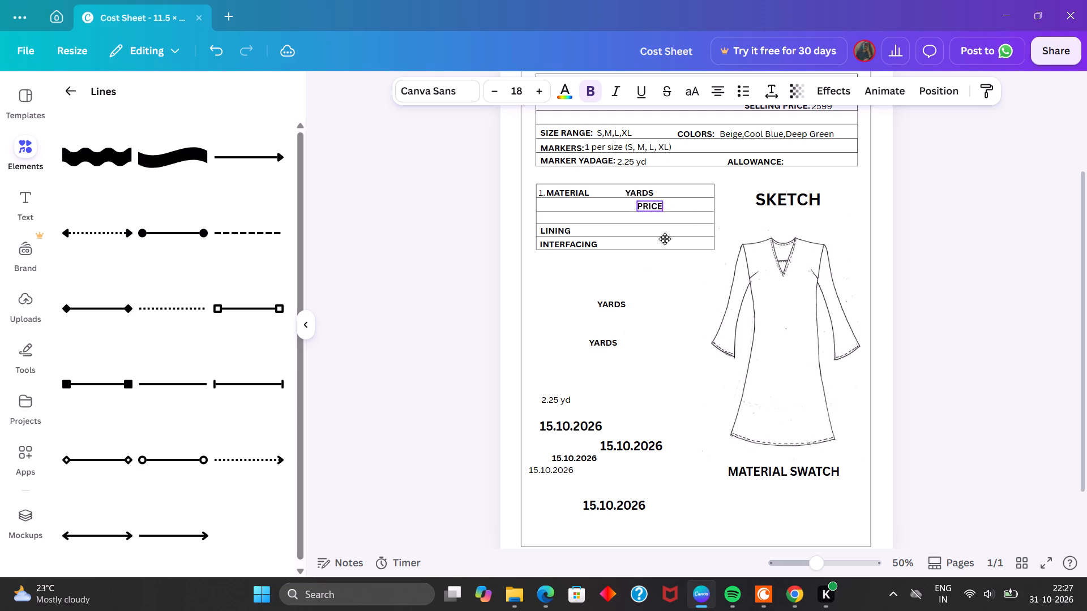
drag(665, 239, 690, 227)
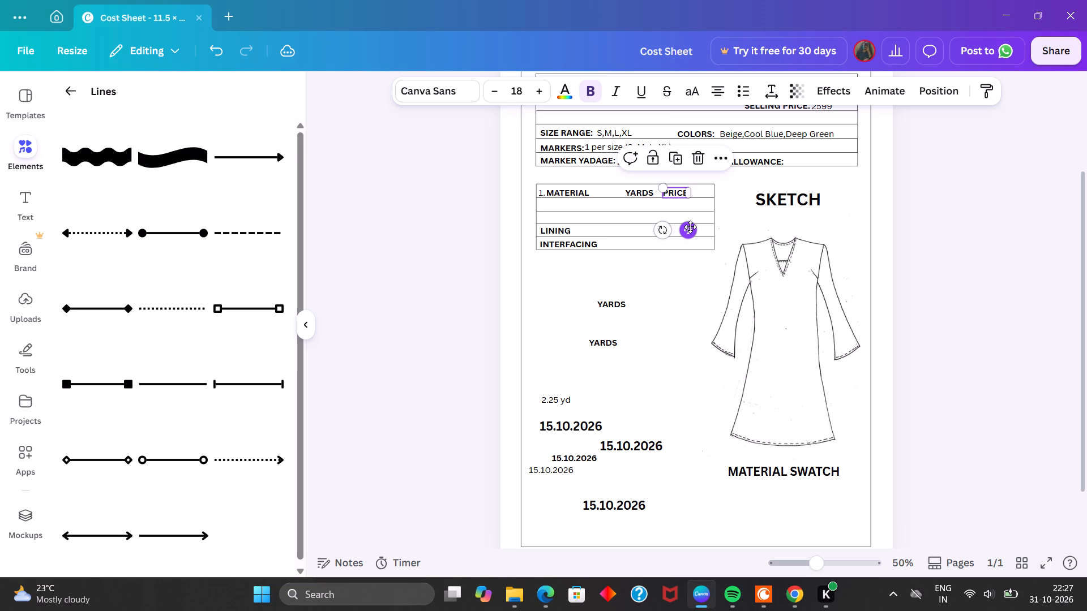
Shift the YARDS and PRICE labels in the stack's top row slightly left, keeping them level with MATERIAL.
click(636, 193)
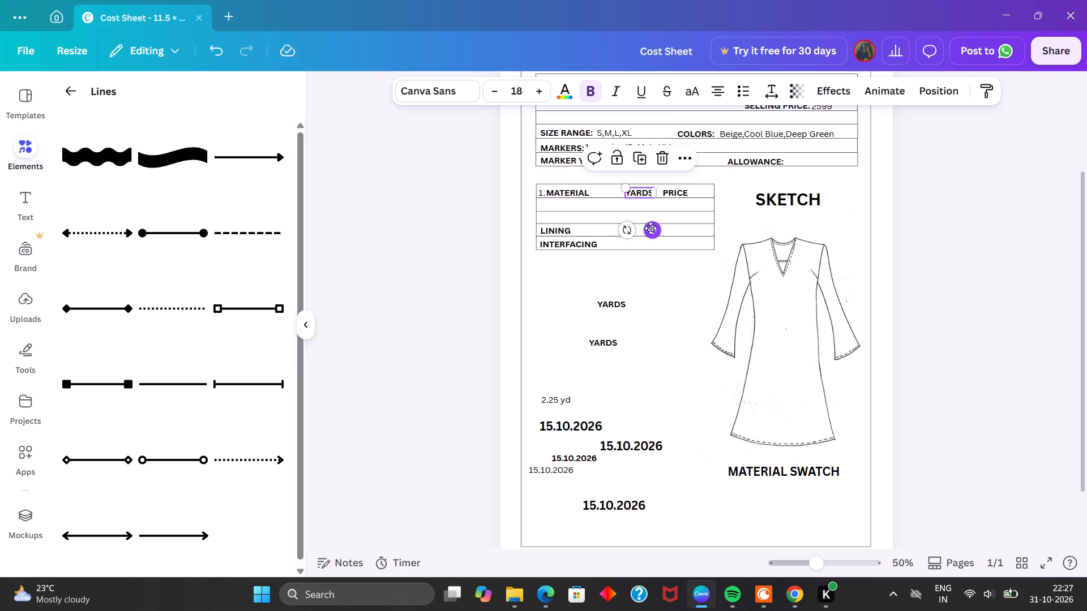
drag(652, 230, 639, 229)
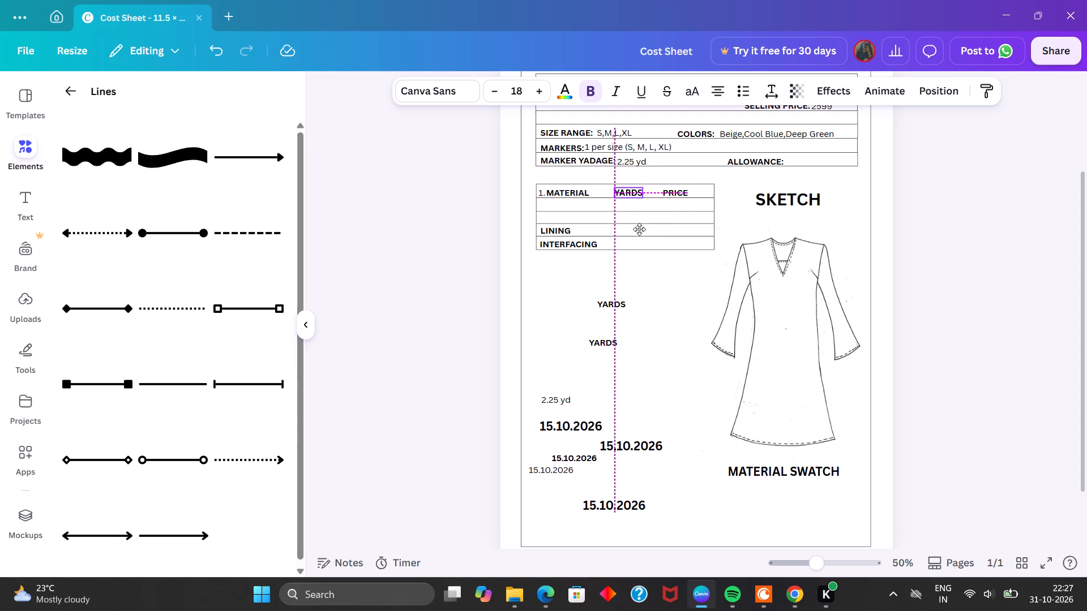
drag(639, 229, 640, 229)
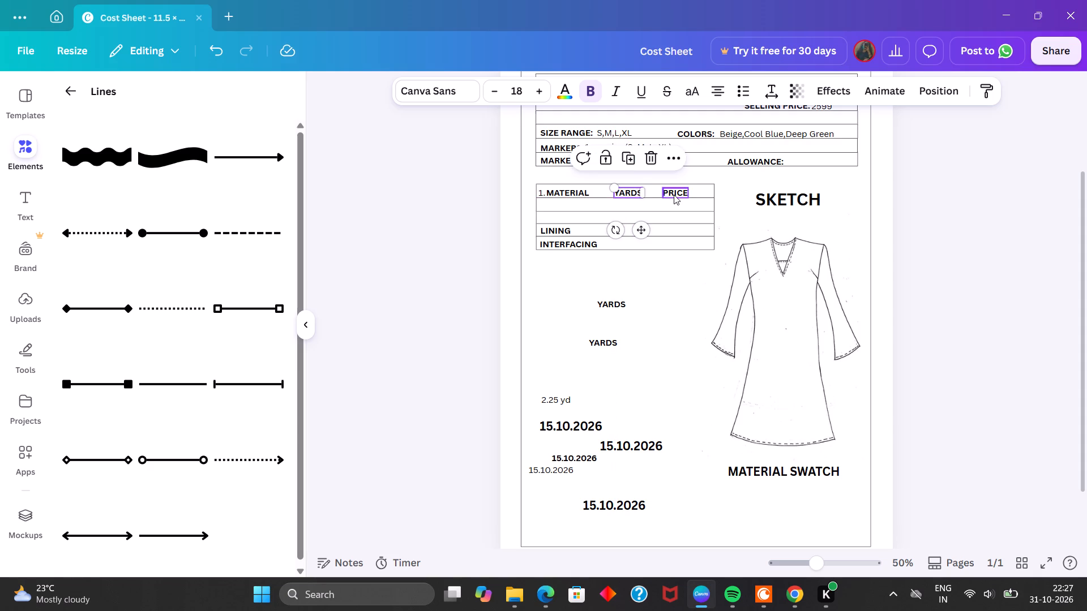
click(674, 195)
drag(686, 229, 677, 227)
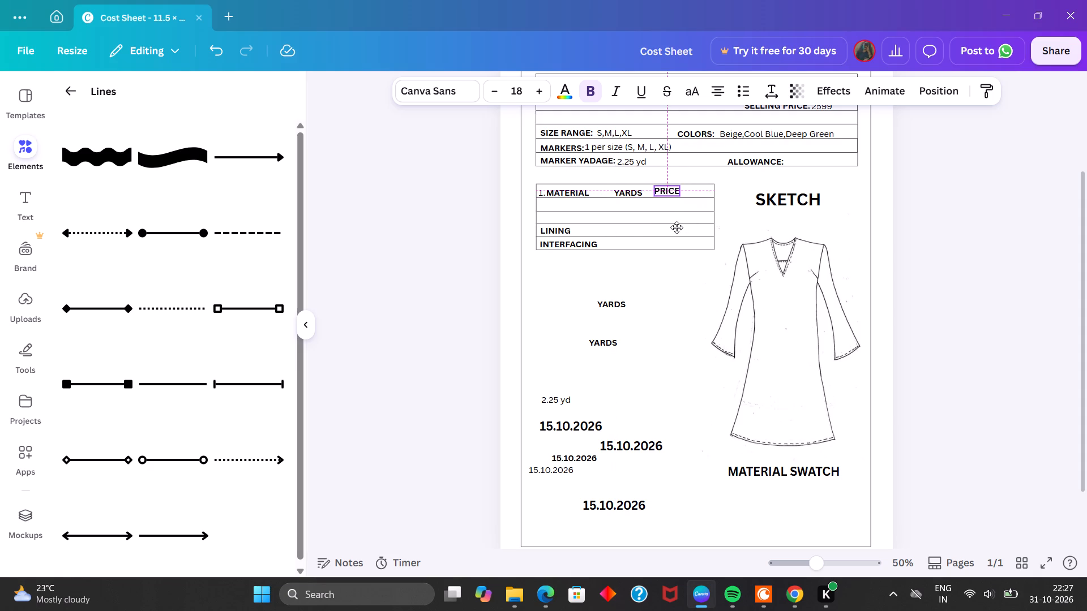
drag(677, 227, 677, 228)
Replace the lower loose YARDS label's text with "AMOUNT" and park it below the row stack, near the remaining loose YARDS label.
double_click(606, 342)
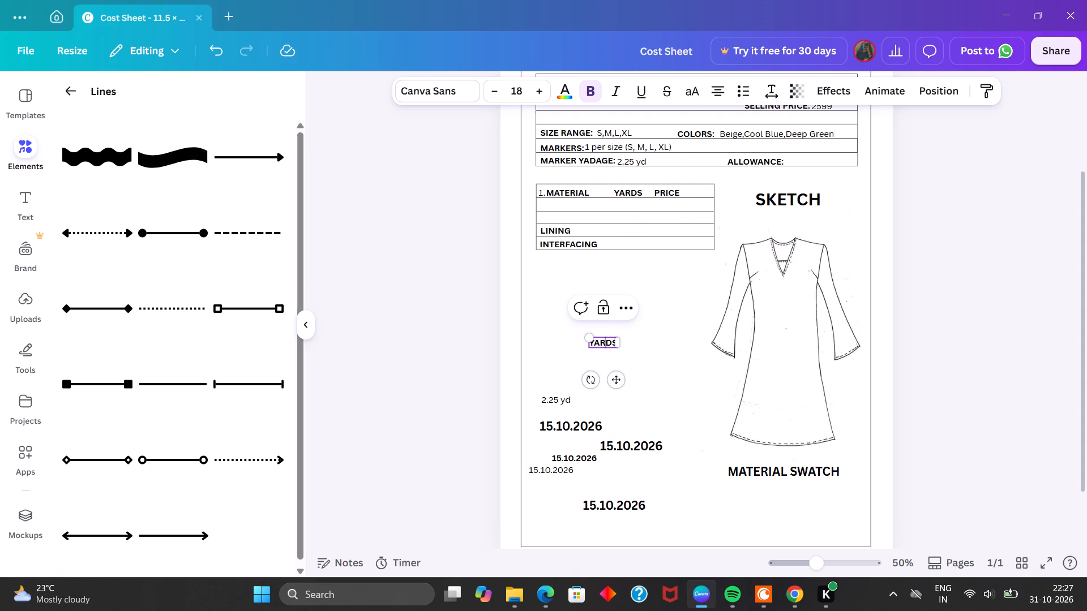
text(AMOUNT)
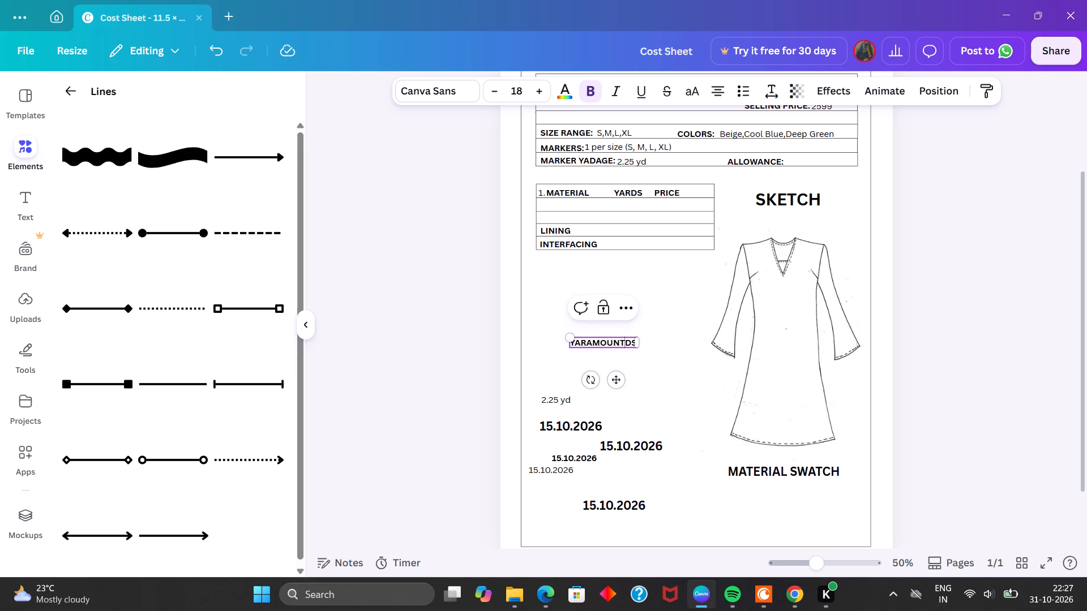
double_click(606, 342)
text(AMOUNT)
drag(615, 385, 710, 235)
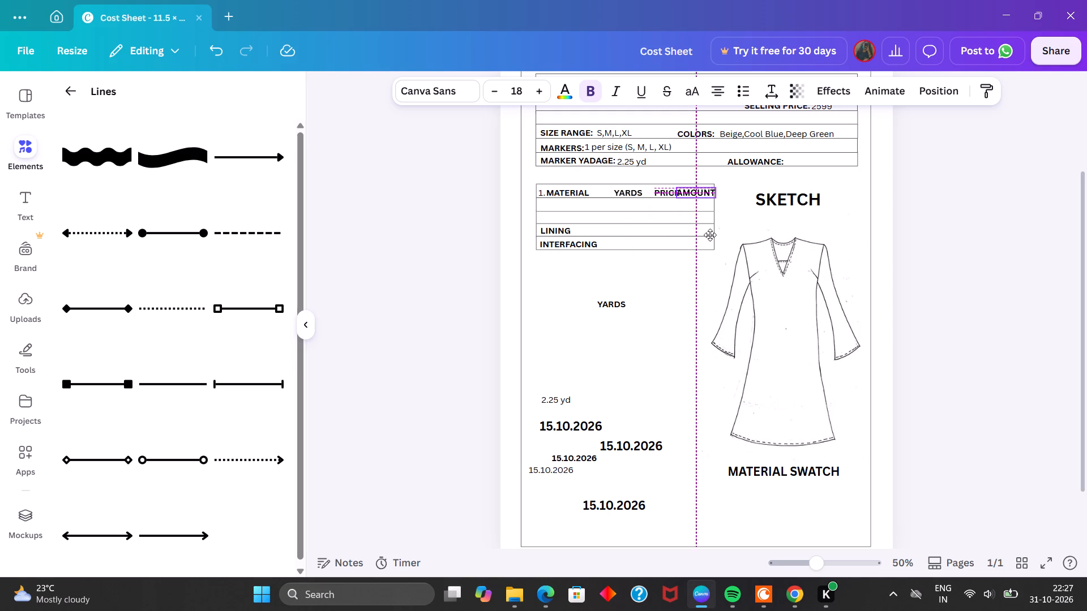
drag(710, 235, 685, 338)
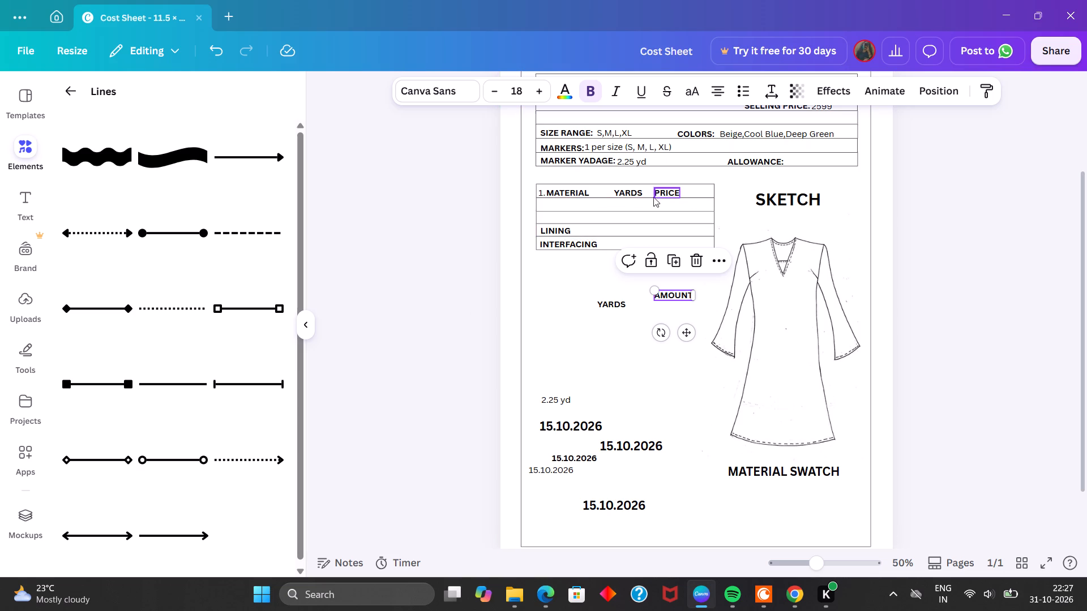
Reduce the font size of the top row's YARDS and PRICE labels and the loose AMOUNT label to 17.
click(636, 193)
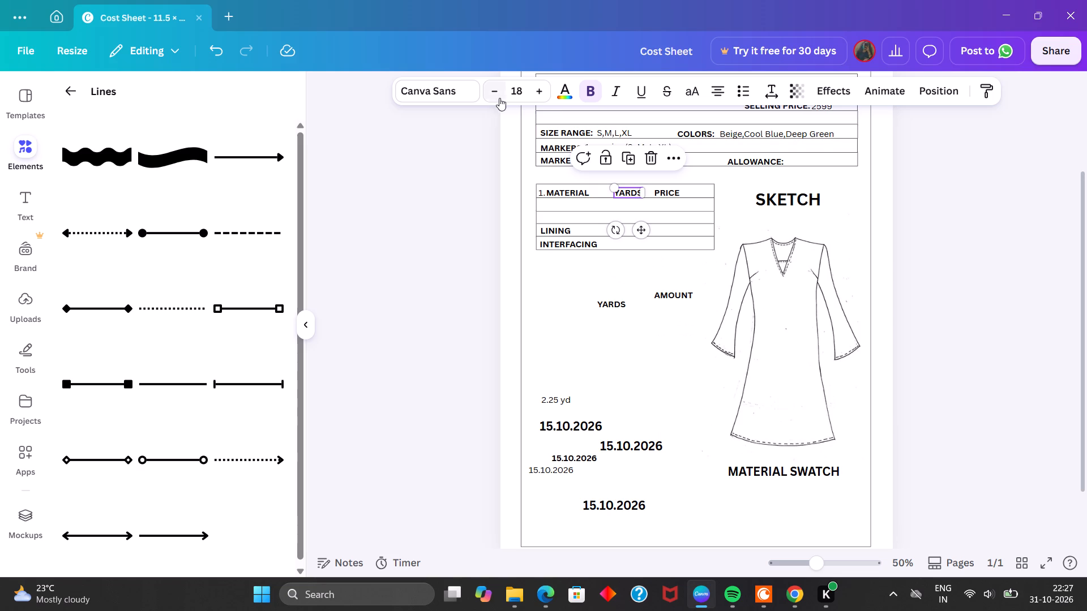
click(495, 96)
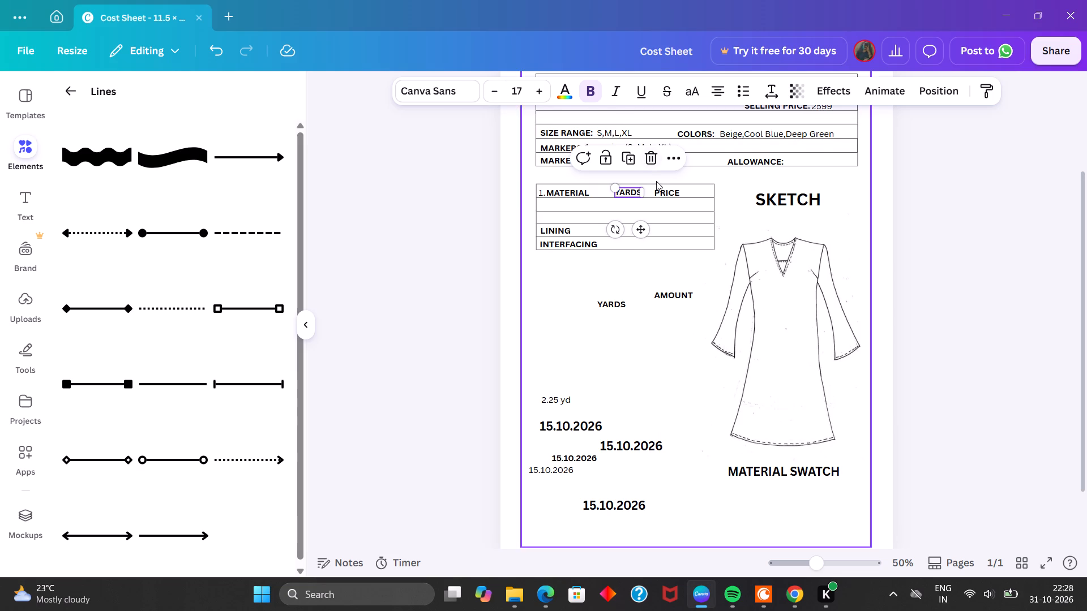
click(662, 190)
click(501, 91)
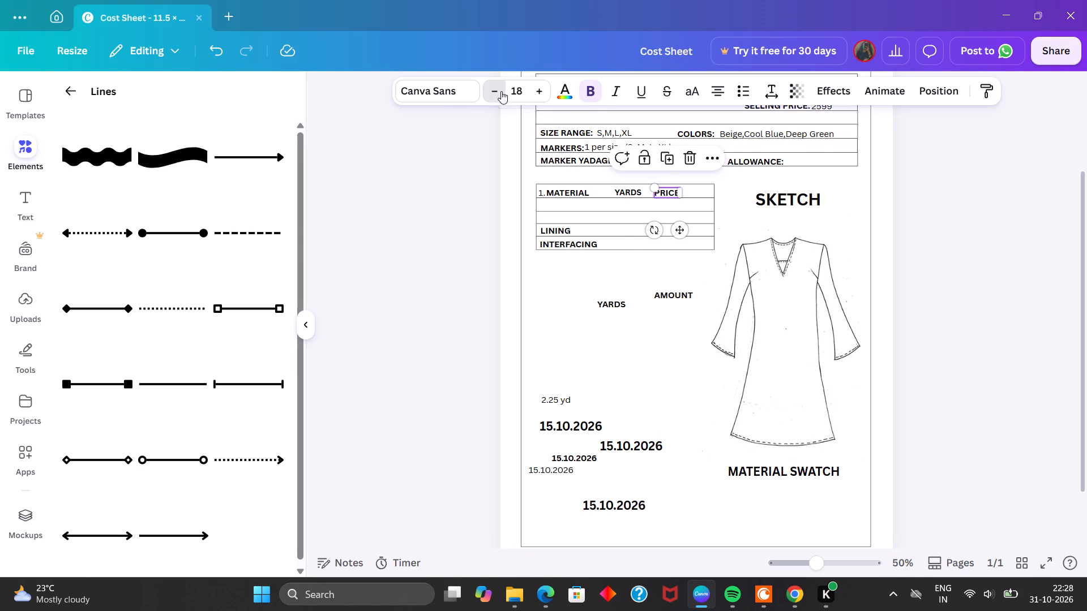
click(679, 296)
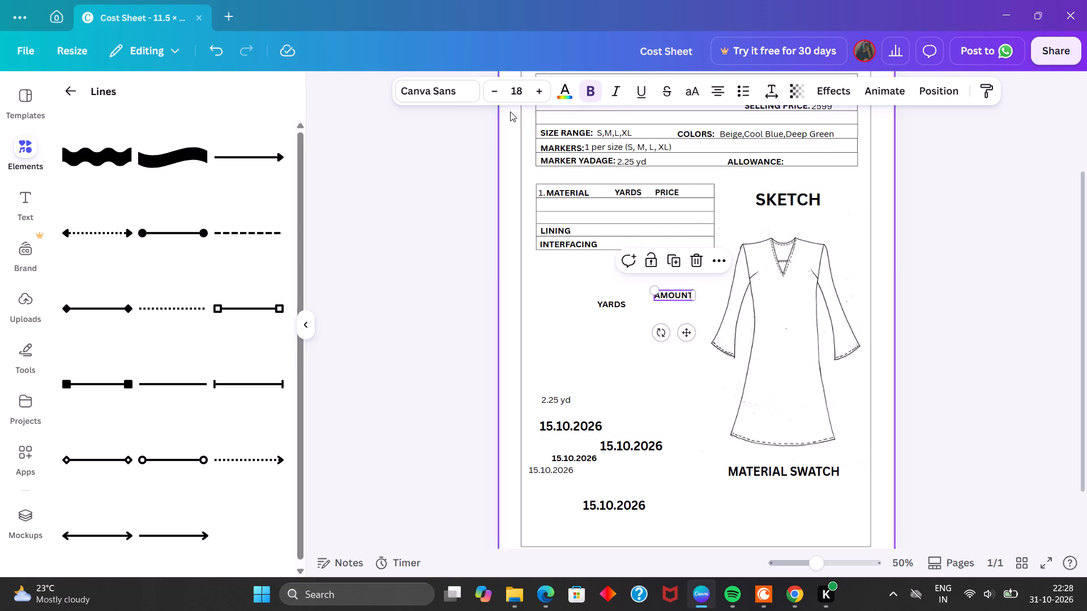
click(497, 94)
Move the top row's YARDS and PRICE labels further left to make room at the row's right end.
click(628, 187)
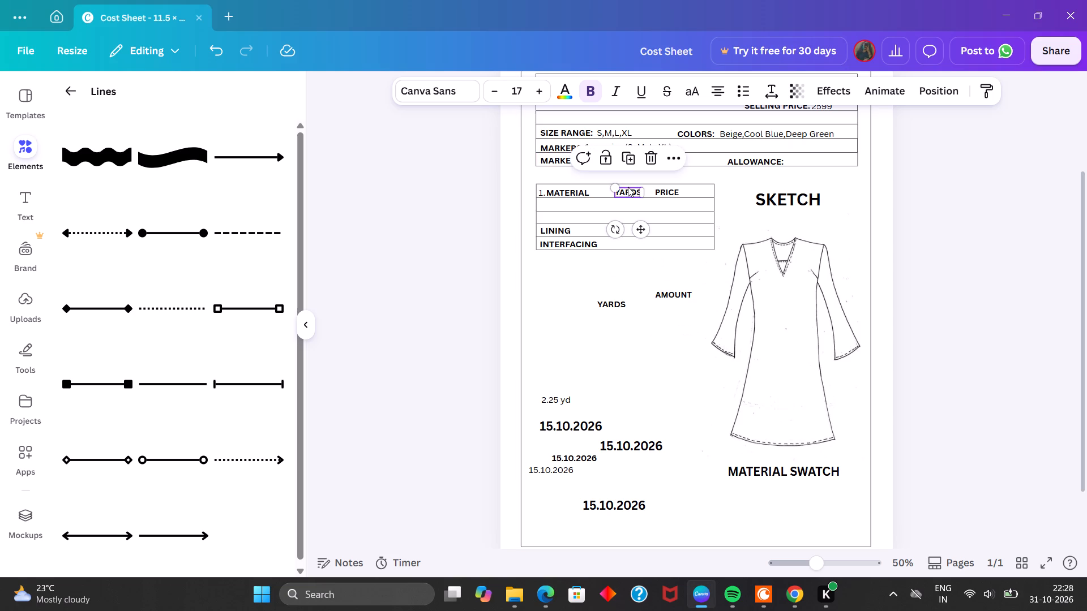
drag(643, 234, 635, 233)
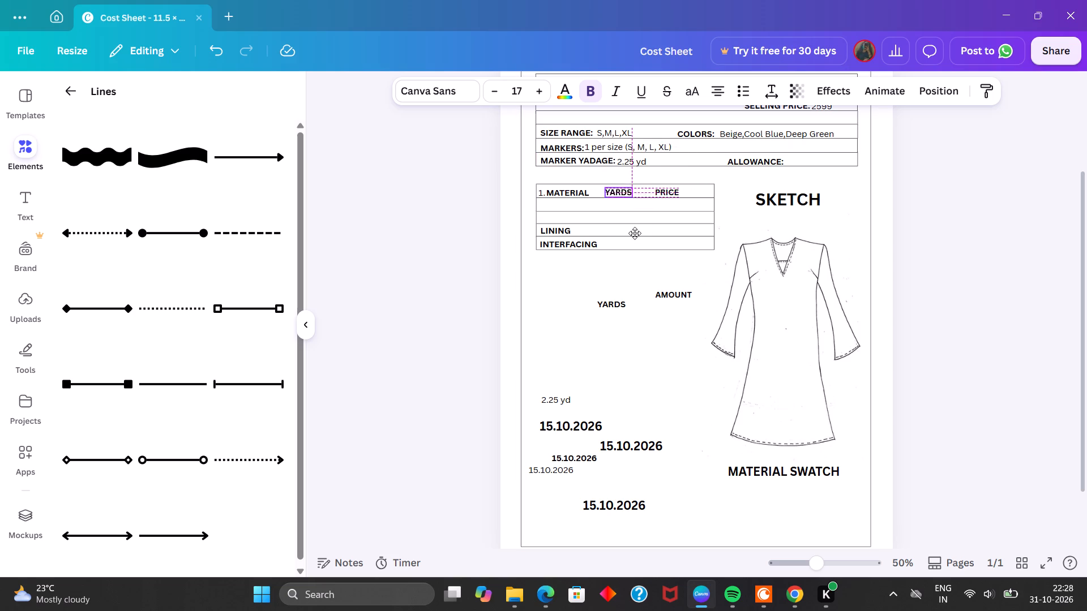
drag(635, 233, 637, 233)
click(670, 194)
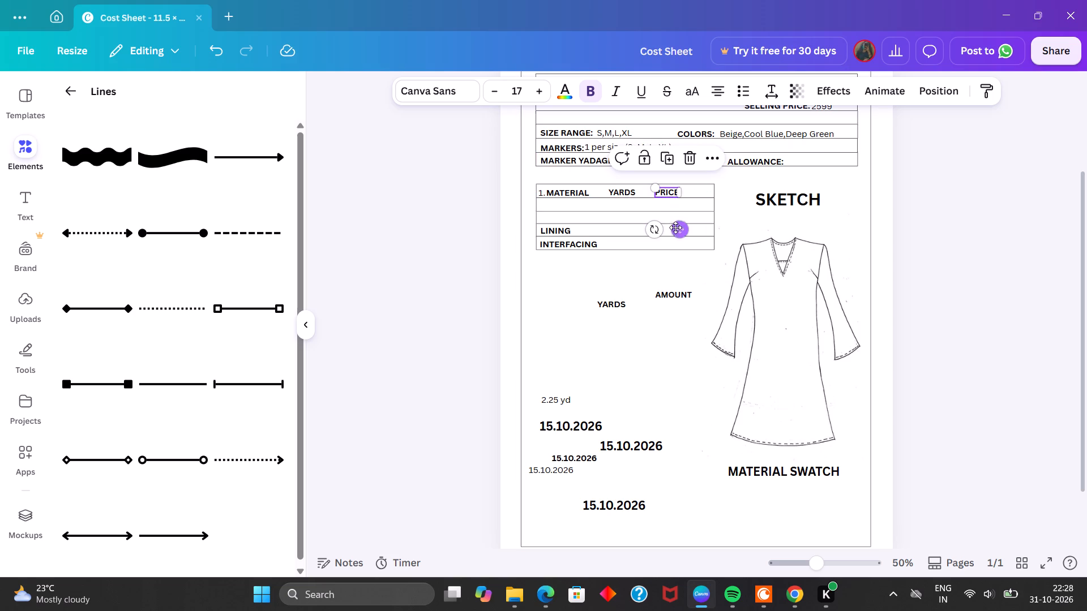
drag(676, 230, 669, 230)
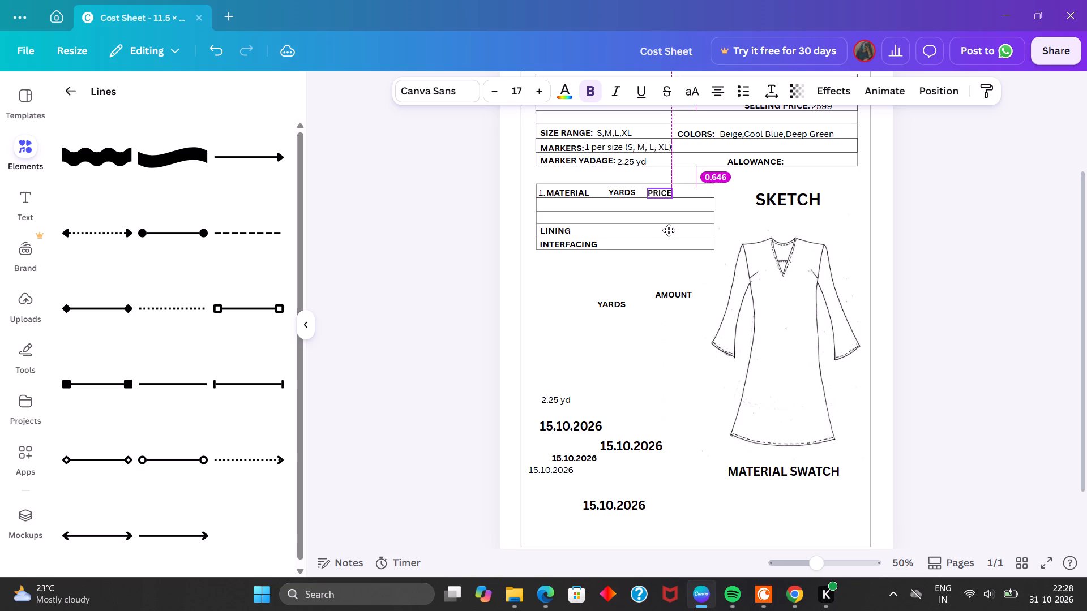
Place the AMOUNT label at the right end of the stack's top row, level with PRICE and inside the box edge.
drag(685, 294, 703, 191)
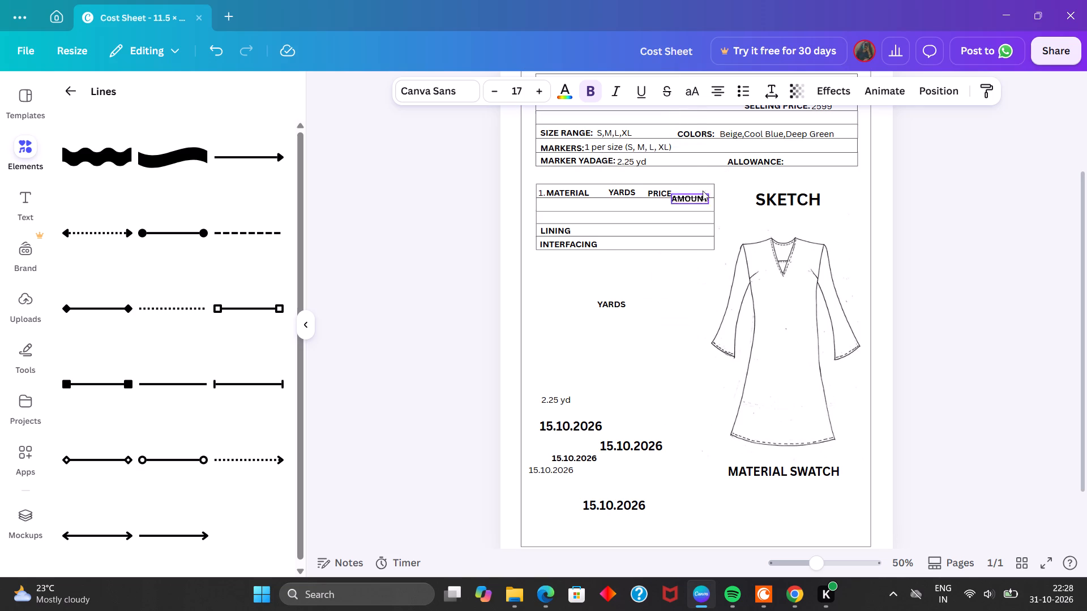
drag(703, 191, 707, 193)
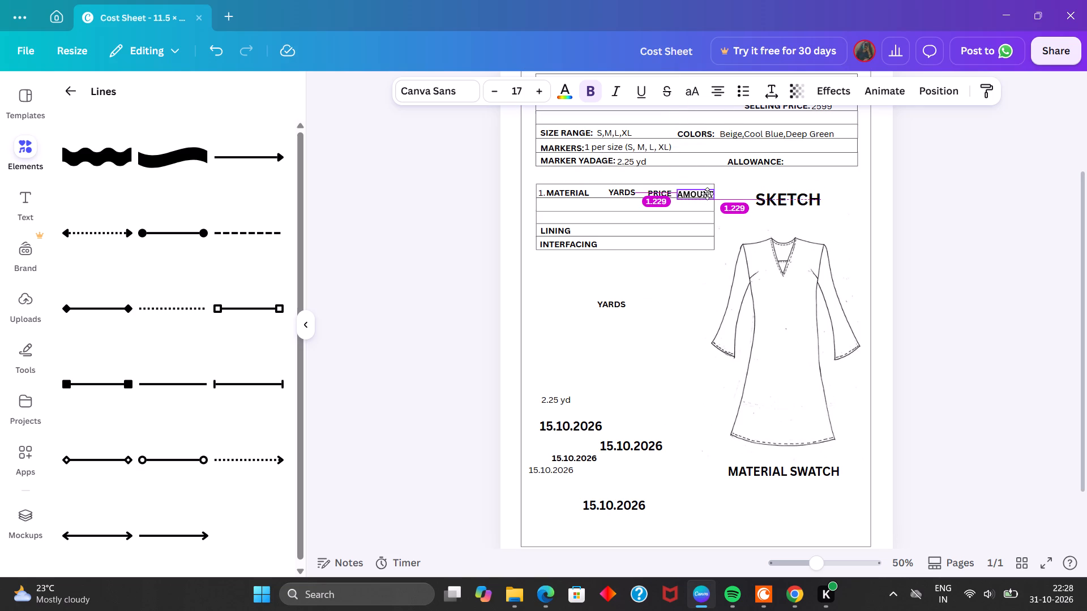
drag(707, 193, 707, 192)
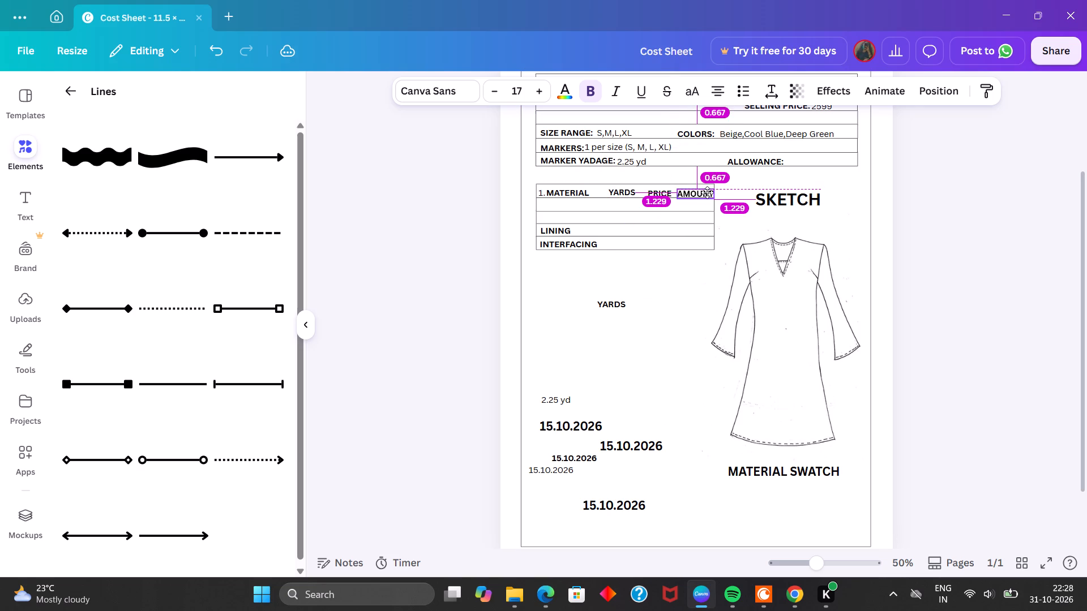
drag(707, 192, 707, 191)
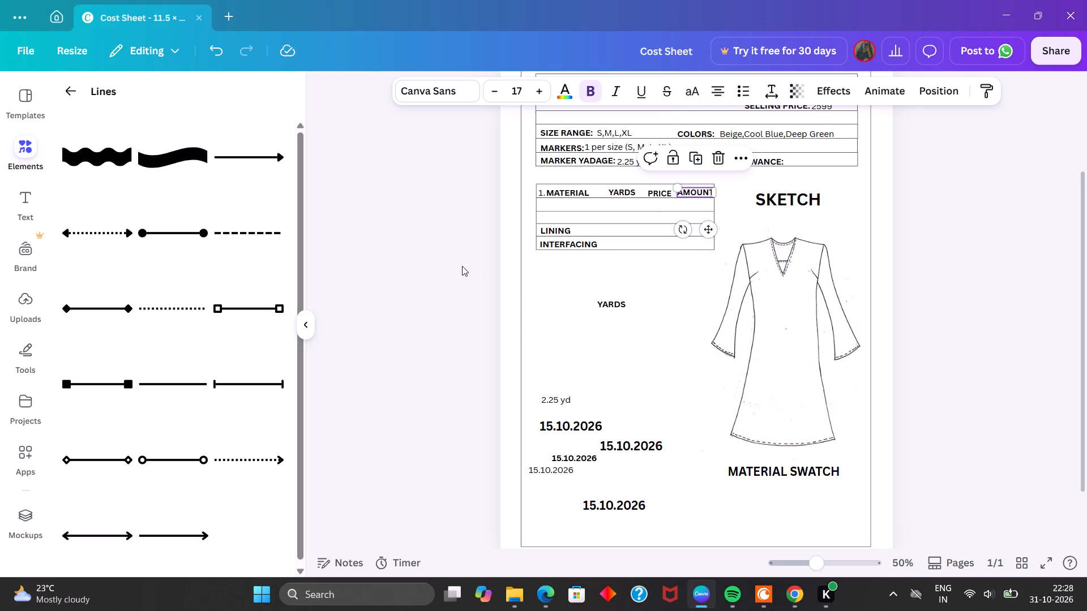
click(466, 264)
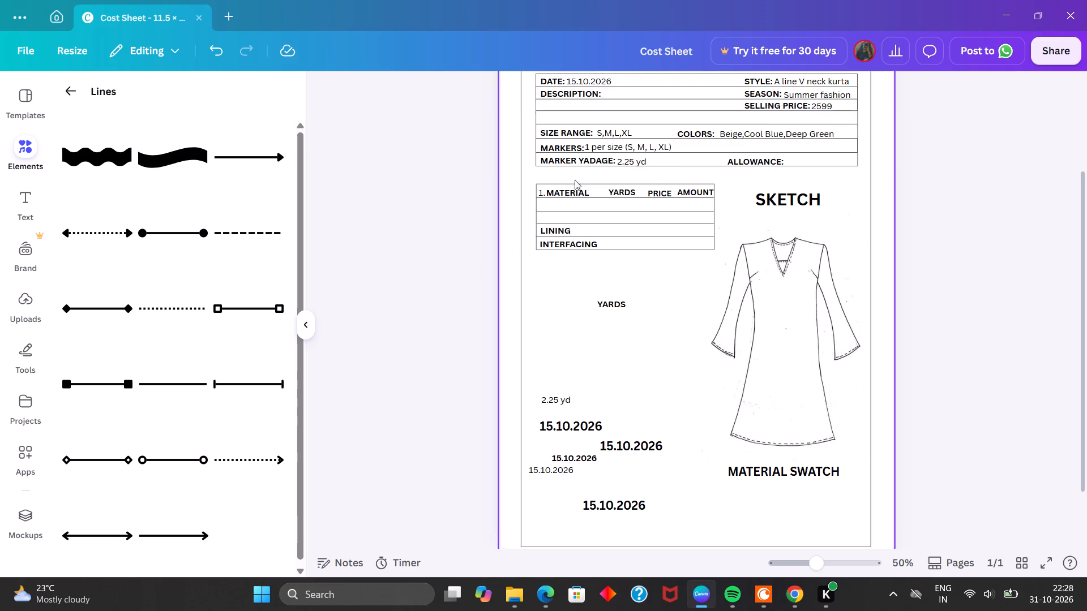
click(693, 190)
click(708, 226)
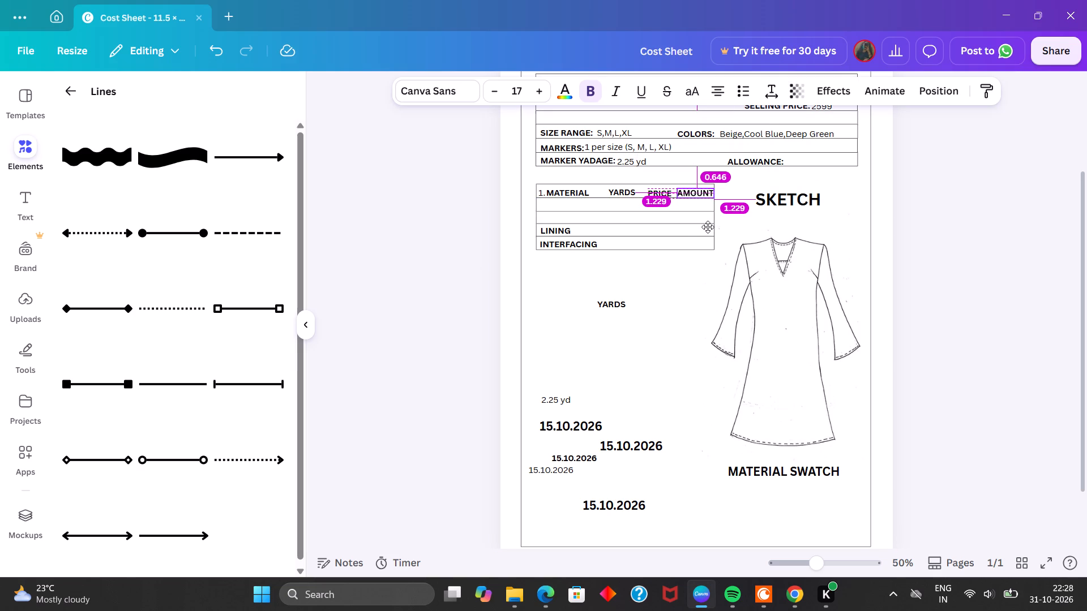
click(439, 264)
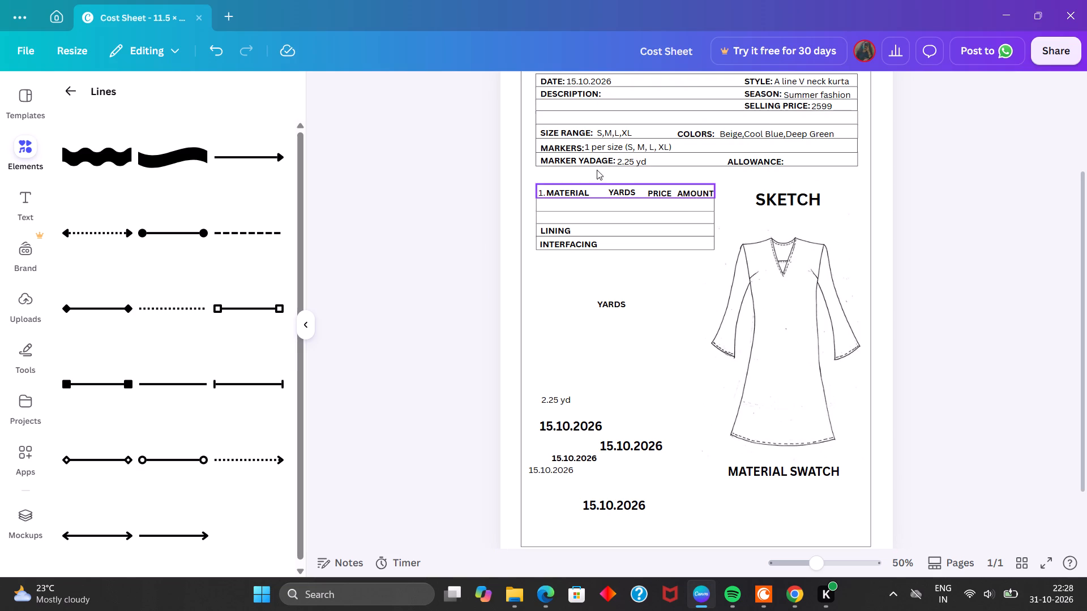
Nudge the top row's YARDS label slightly right and level it with PRICE and AMOUNT.
click(614, 192)
click(639, 230)
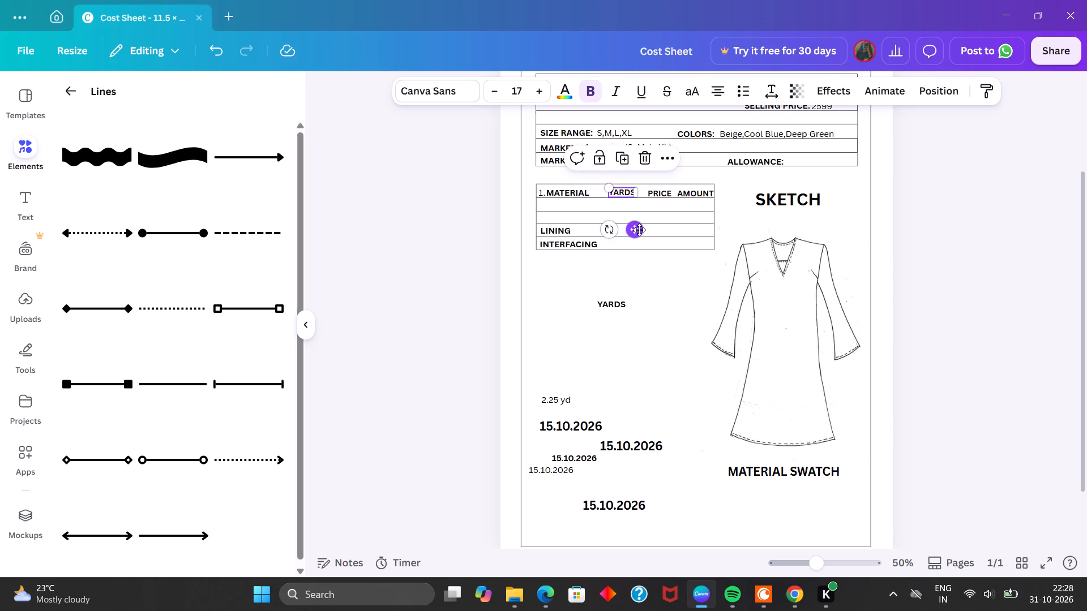
click(456, 240)
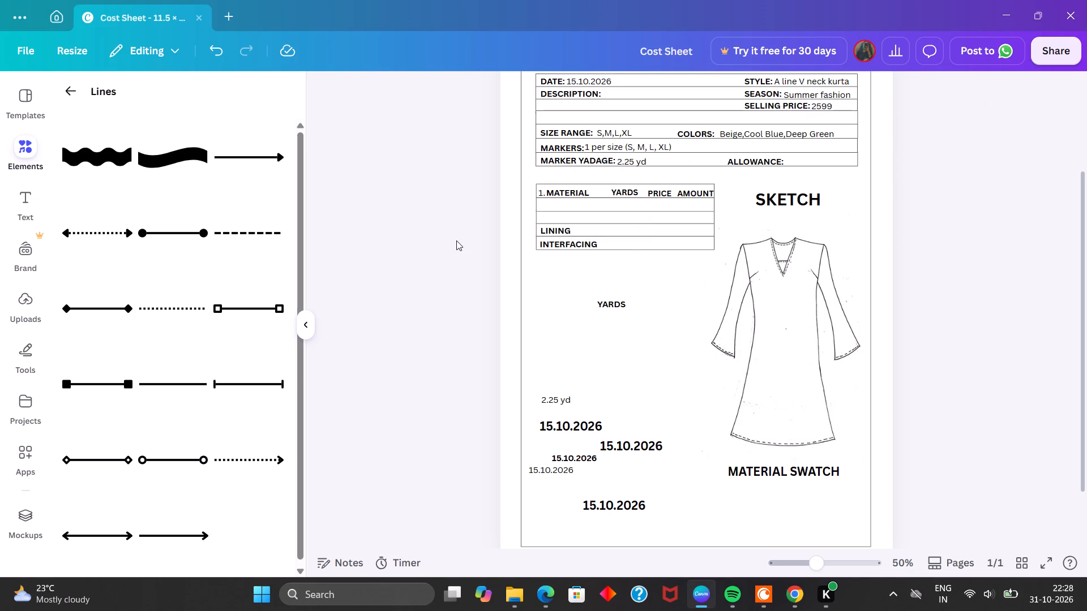
click(617, 189)
click(643, 233)
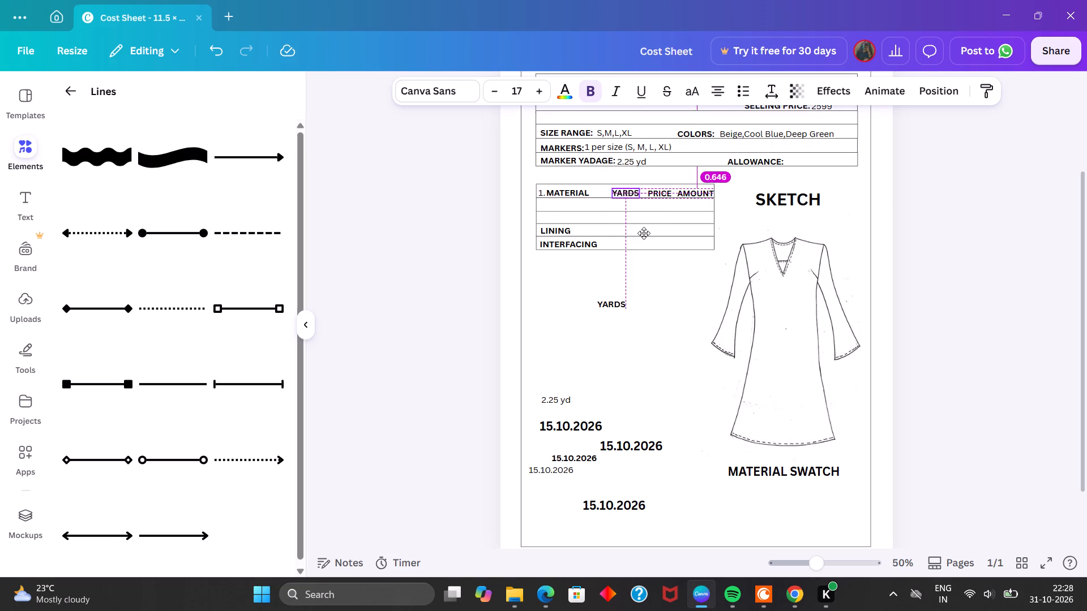
click(460, 233)
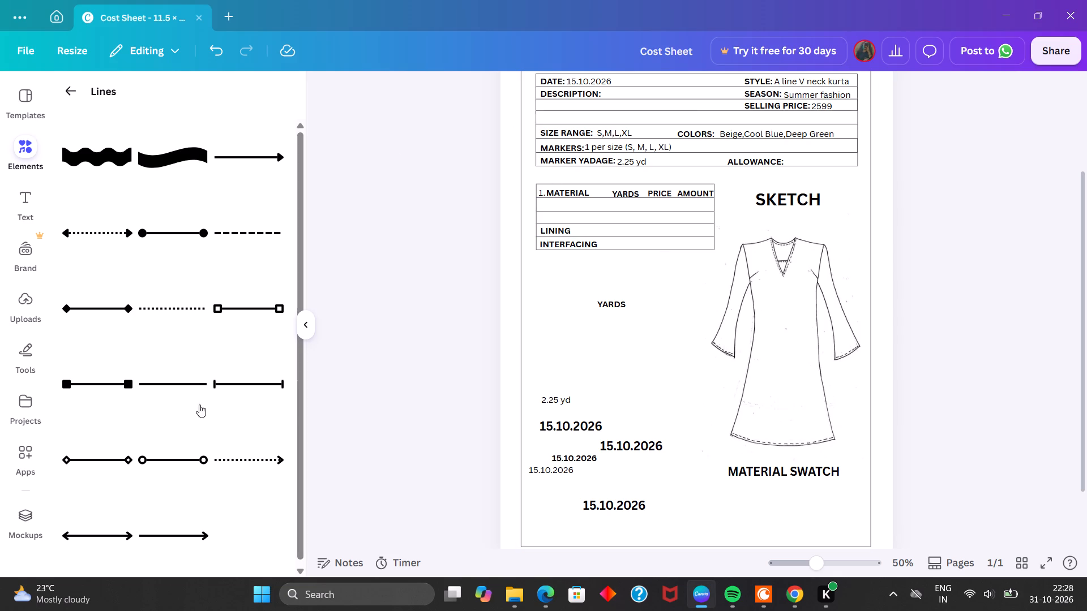
Add a plain straight line to the page and rotate it until it stands vertical.
click(186, 380)
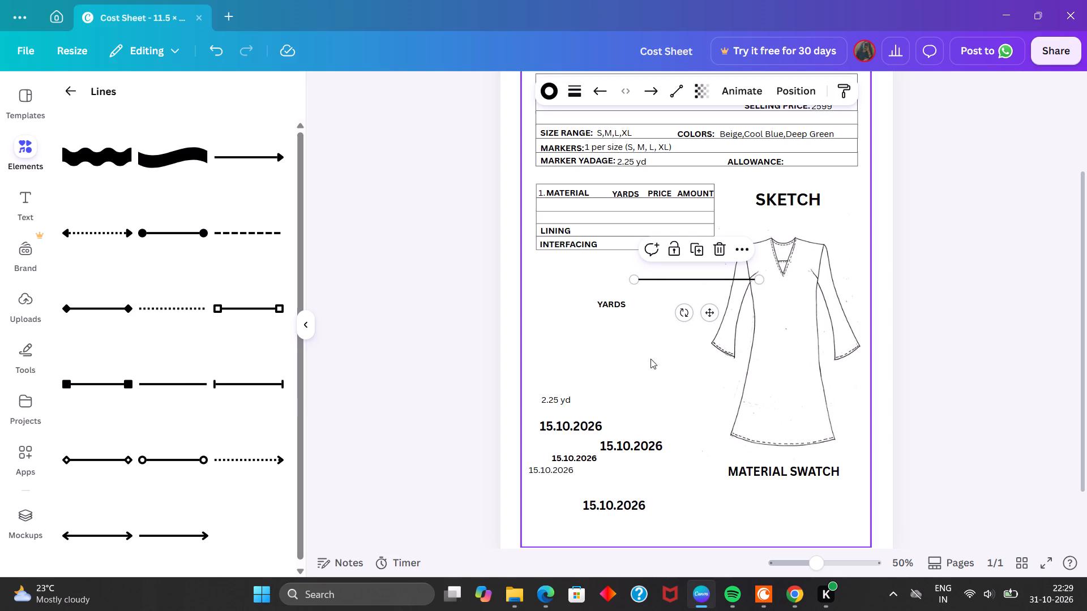
drag(686, 316, 654, 273)
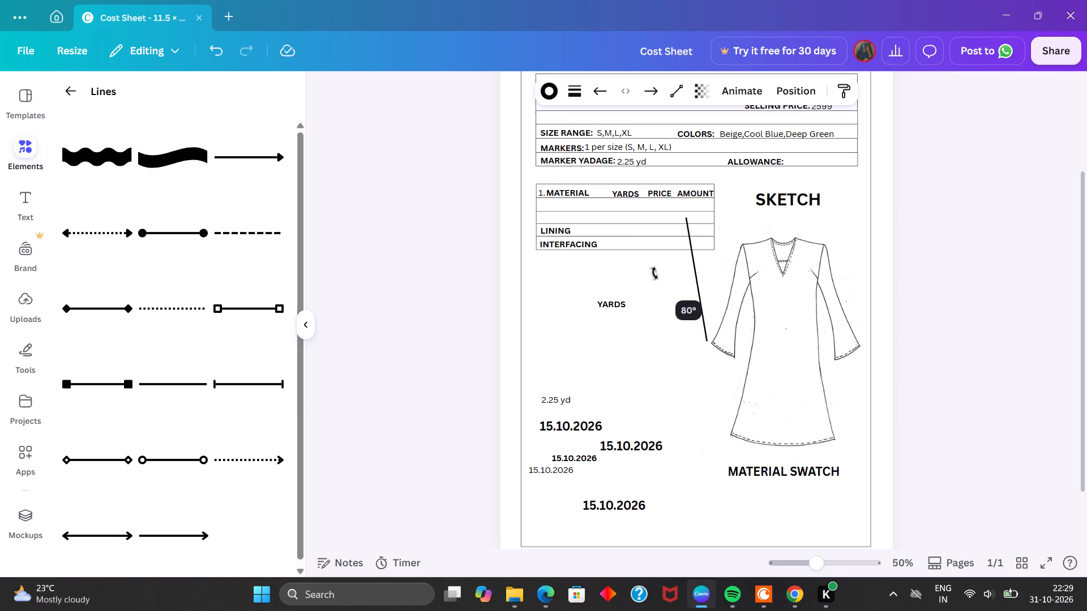
drag(654, 273, 662, 271)
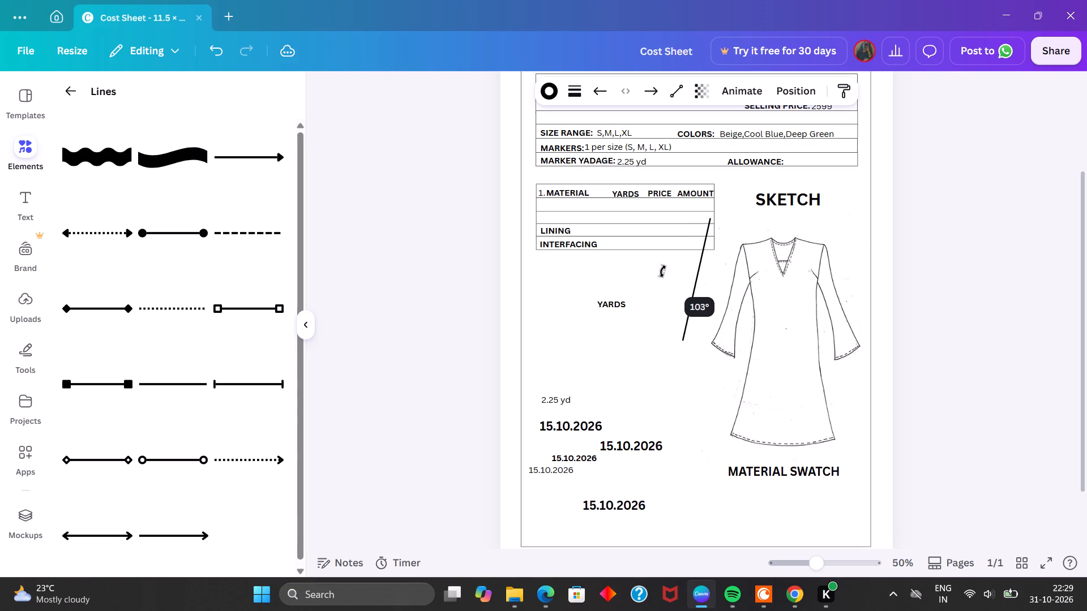
drag(662, 271, 658, 272)
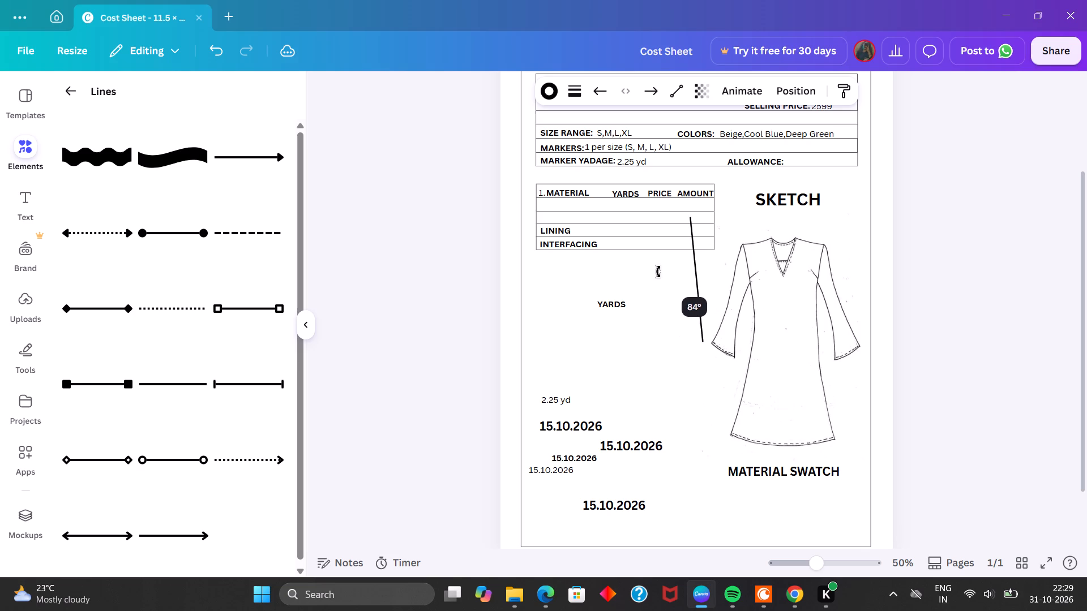
drag(658, 272, 659, 271)
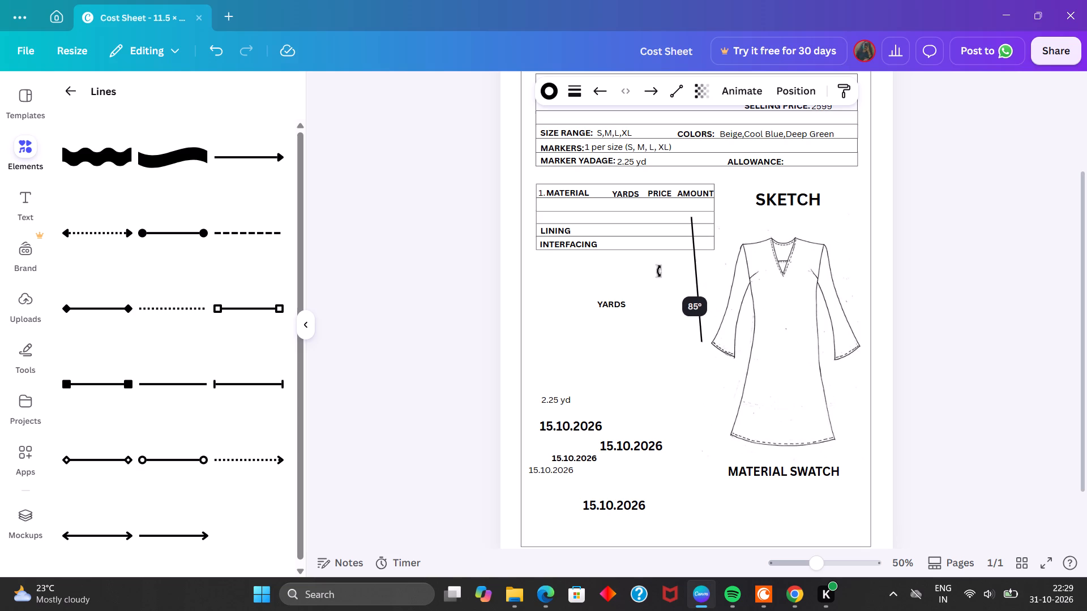
drag(659, 271, 658, 271)
drag(658, 271, 700, 294)
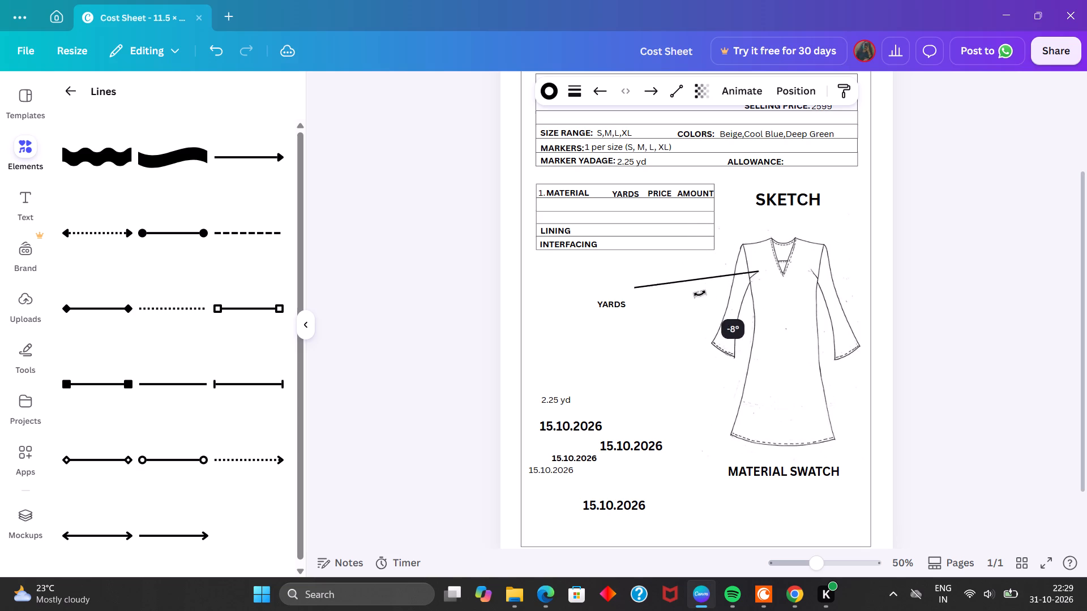
drag(700, 294, 703, 279)
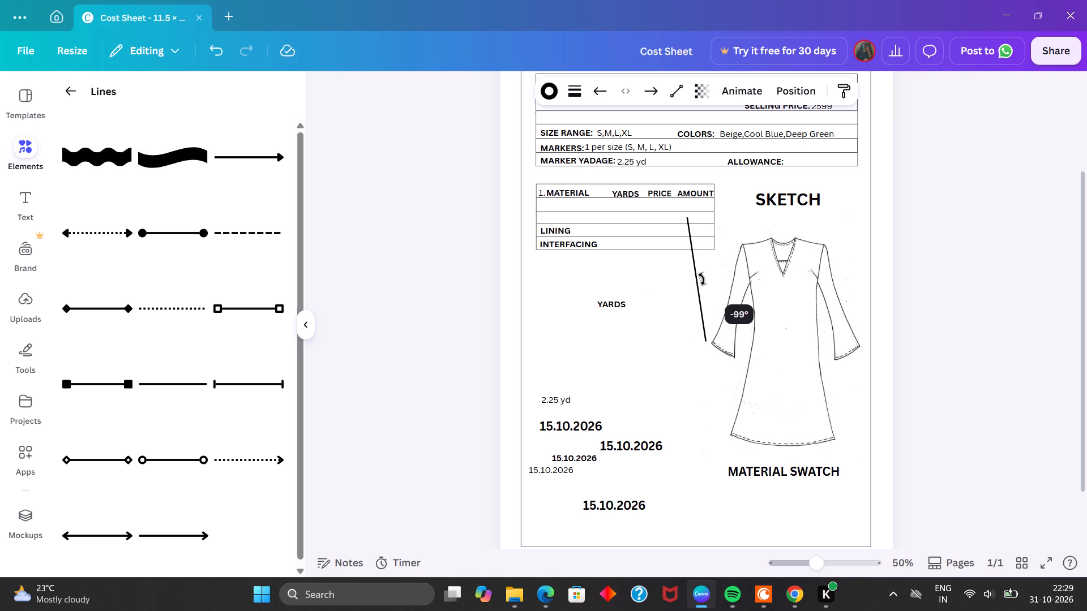
drag(703, 279, 702, 279)
drag(702, 279, 702, 280)
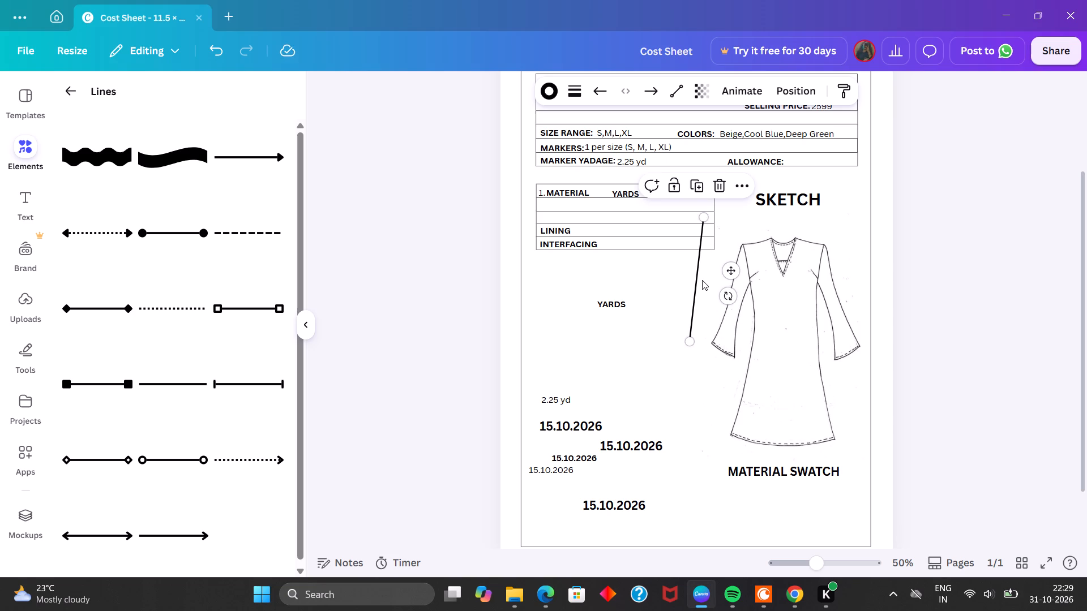
drag(702, 280, 680, 299)
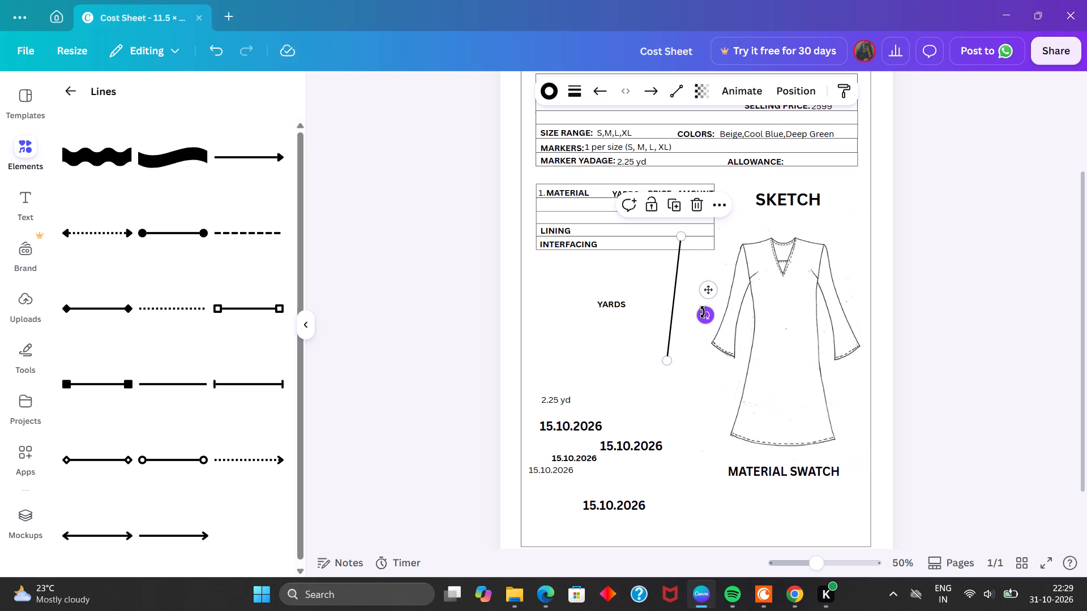
click(703, 312)
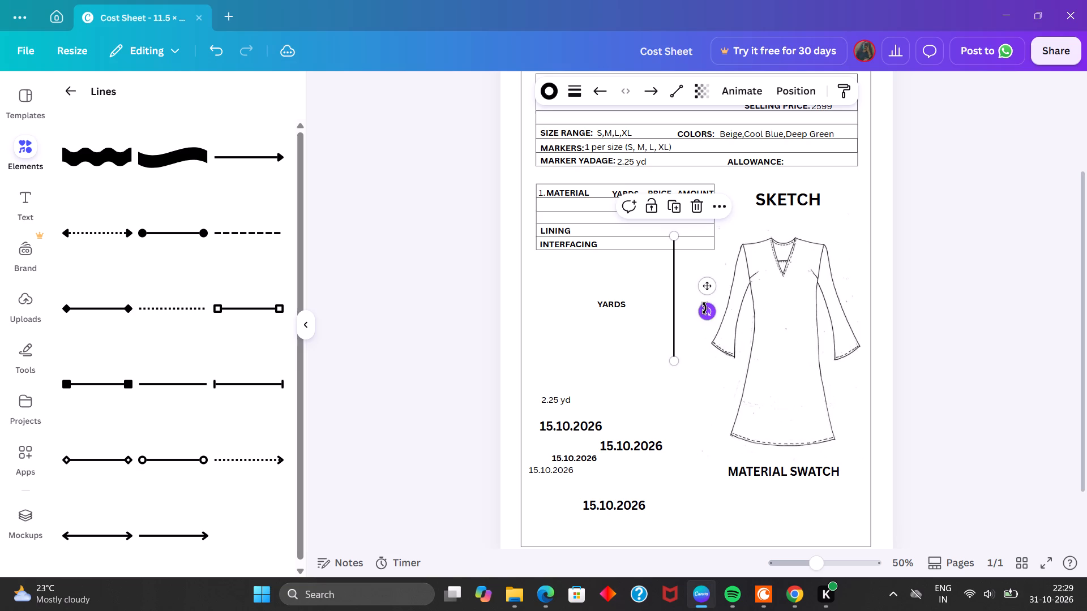
Set the vertical line's stroke weight to 1.
click(578, 84)
drag(485, 222, 479, 222)
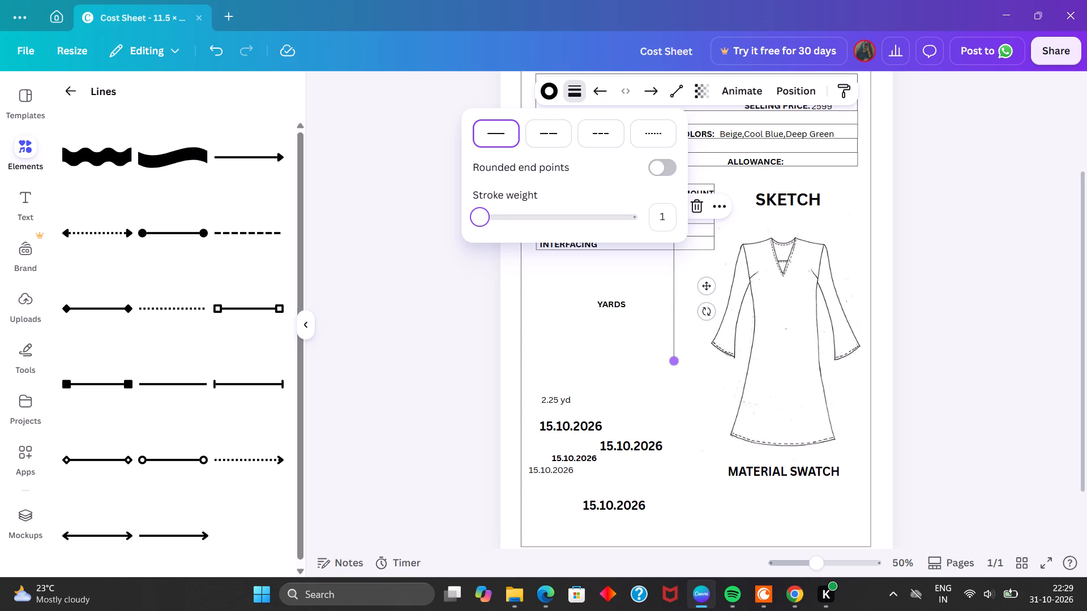
Shorten the vertical line to the material table's height and place it as a divider between the MATERIAL and YARDS headings.
drag(673, 360, 674, 312)
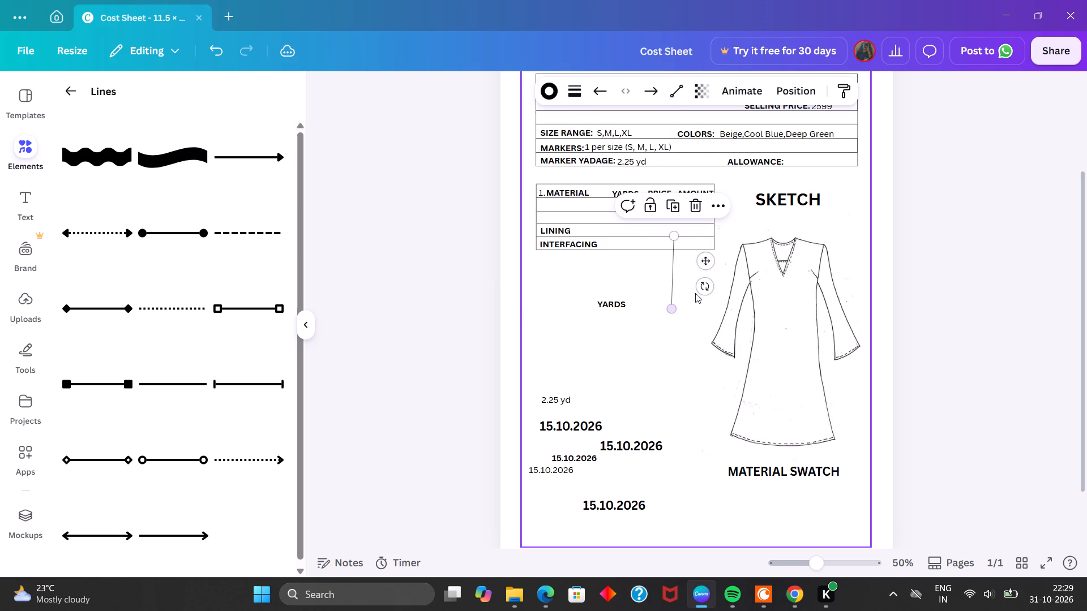
drag(705, 264, 637, 213)
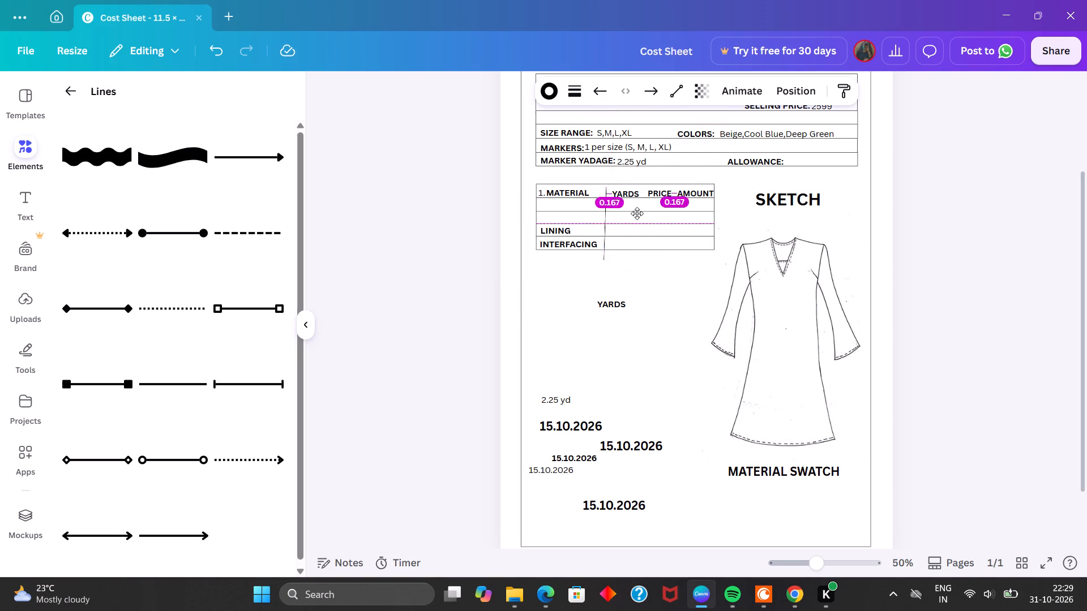
drag(637, 213, 635, 213)
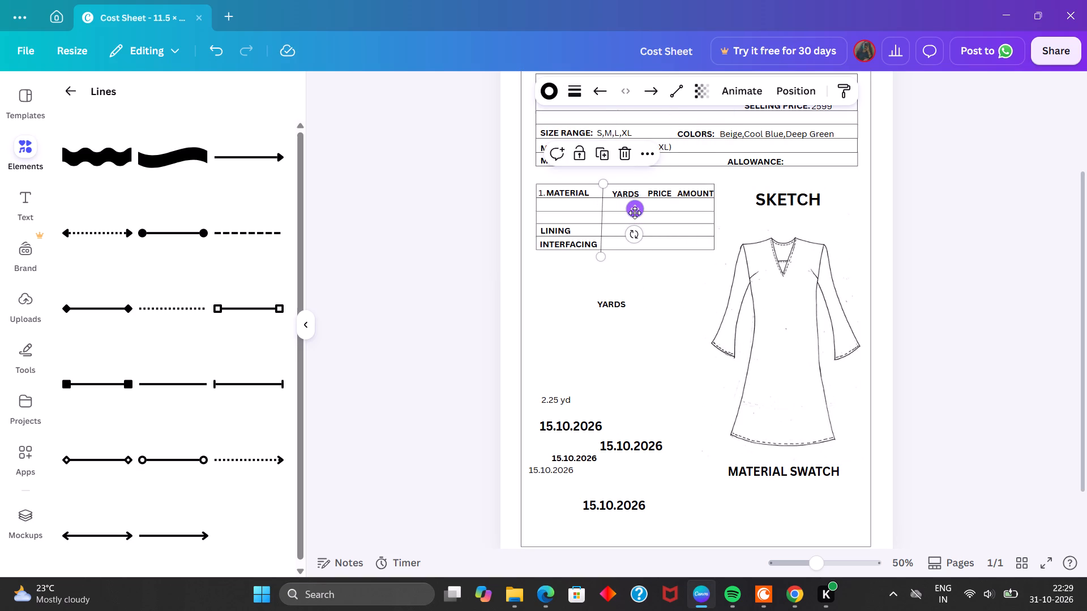
click(602, 258)
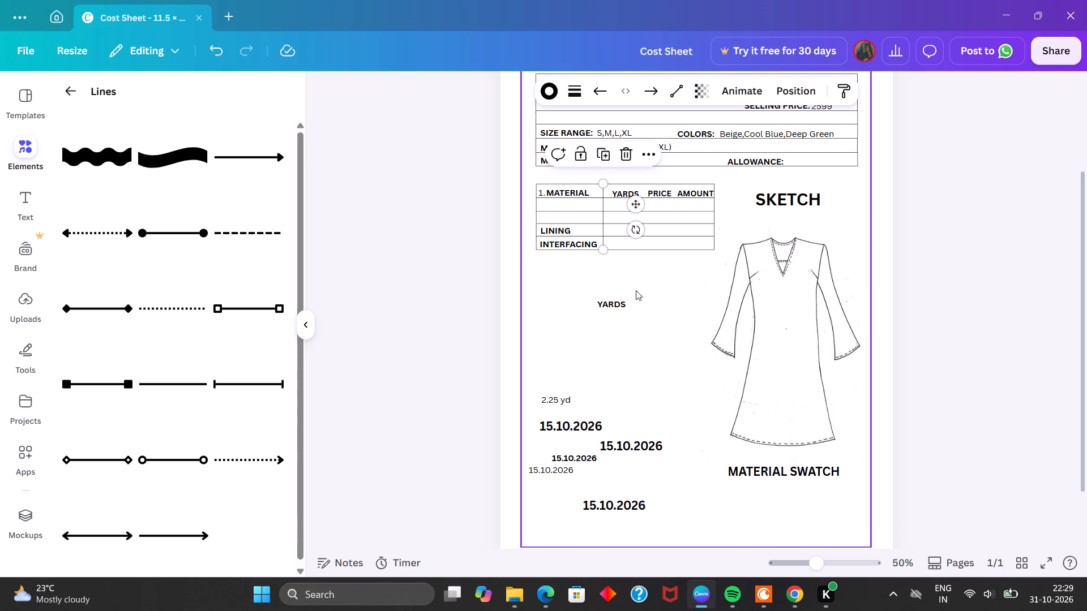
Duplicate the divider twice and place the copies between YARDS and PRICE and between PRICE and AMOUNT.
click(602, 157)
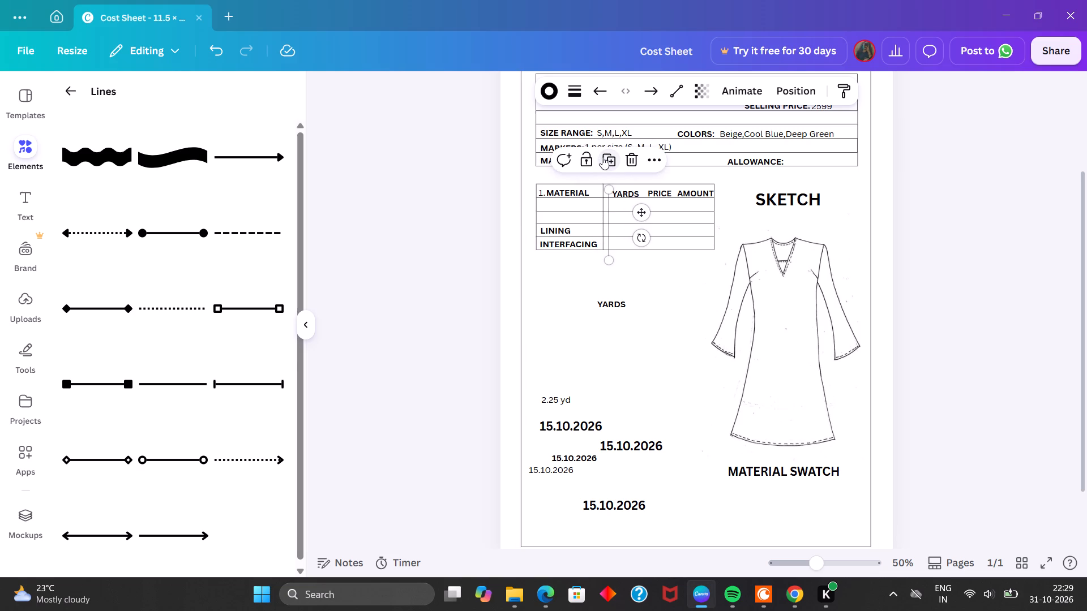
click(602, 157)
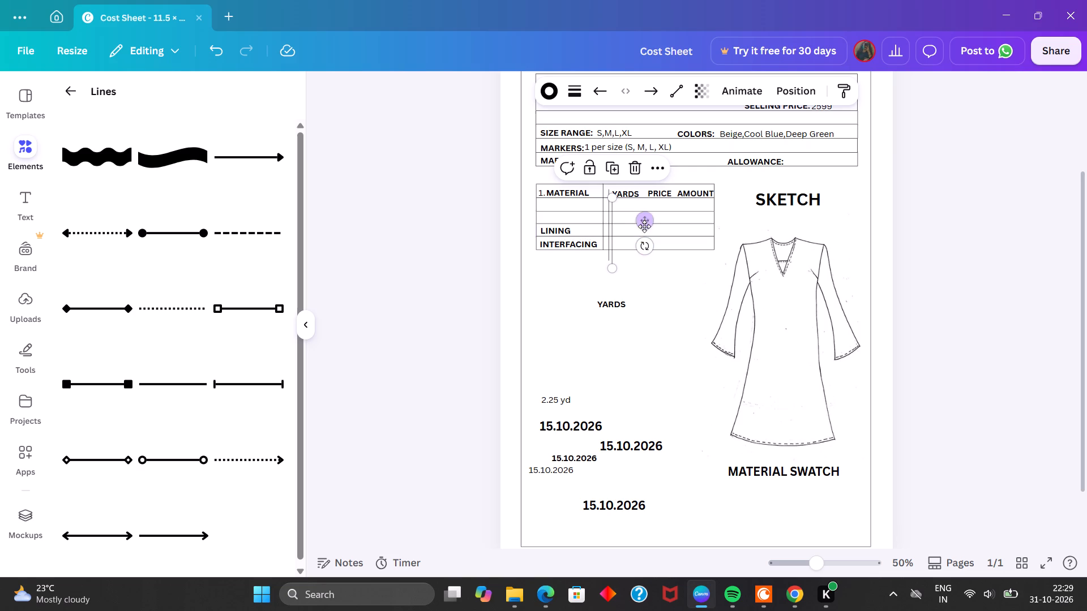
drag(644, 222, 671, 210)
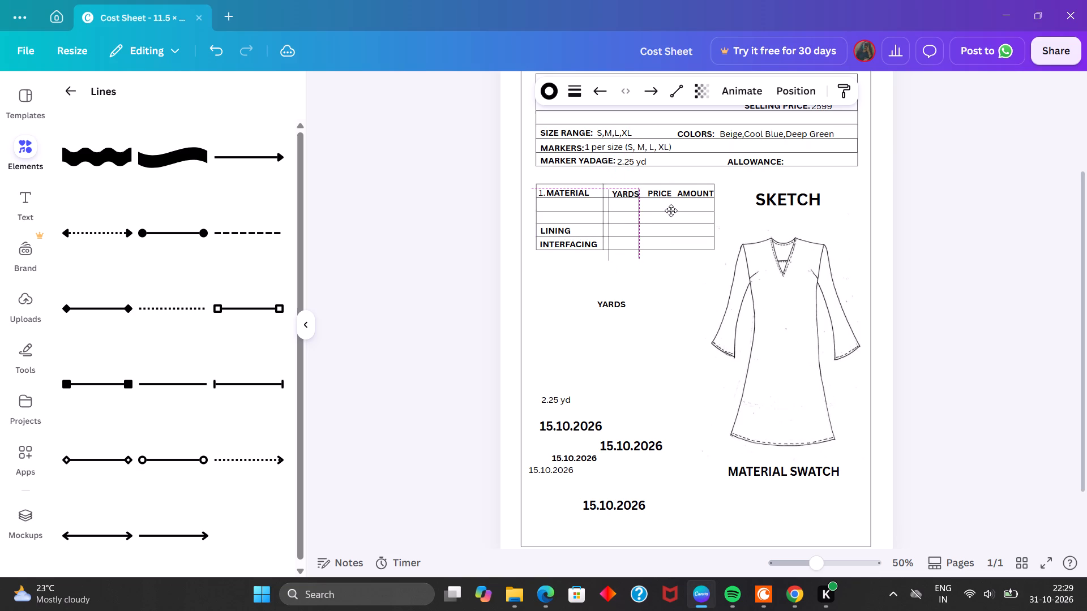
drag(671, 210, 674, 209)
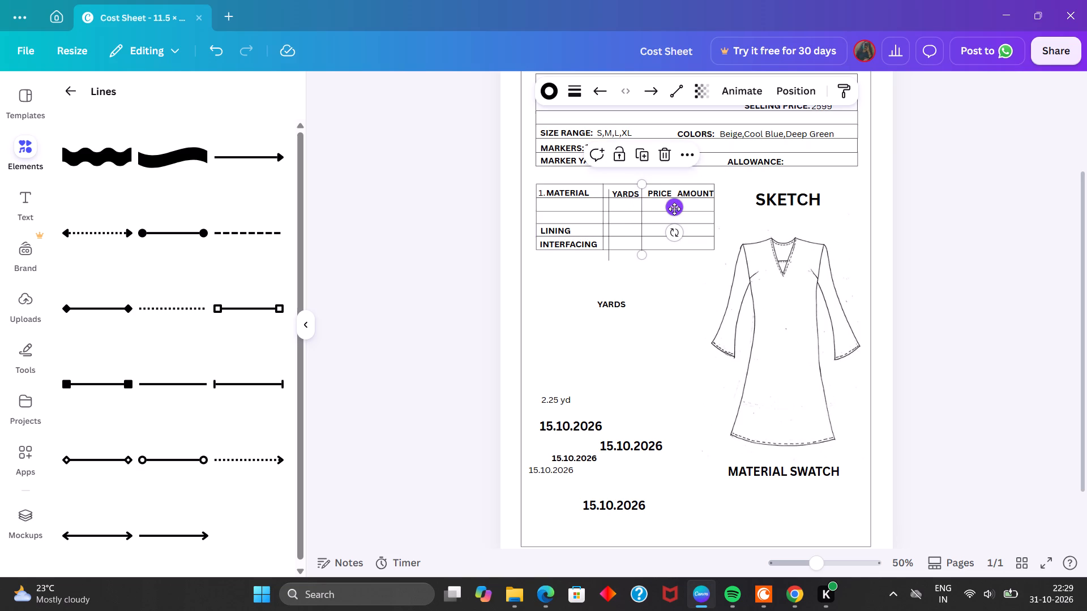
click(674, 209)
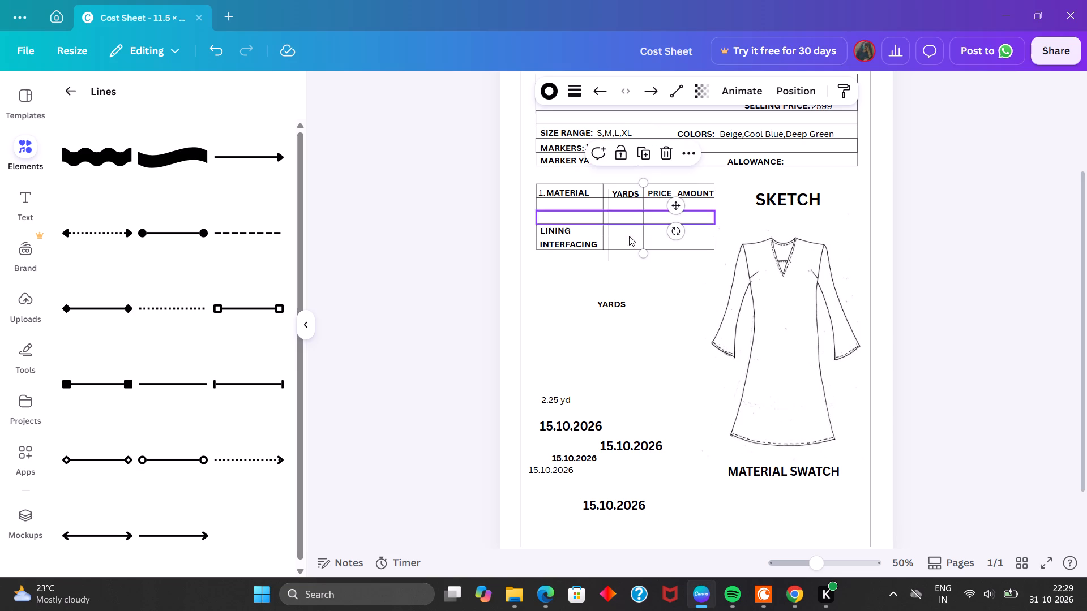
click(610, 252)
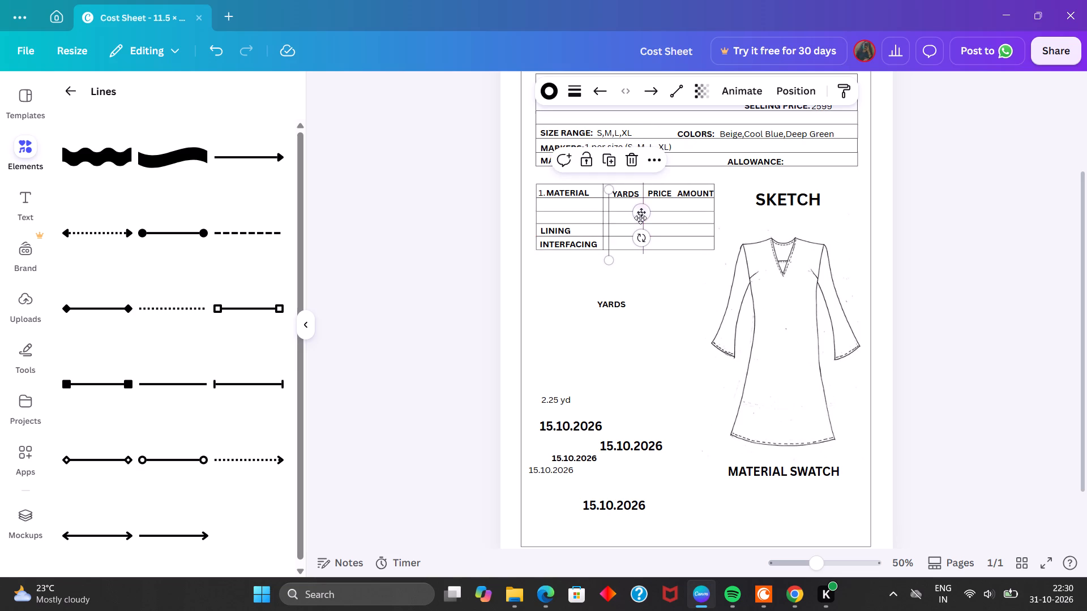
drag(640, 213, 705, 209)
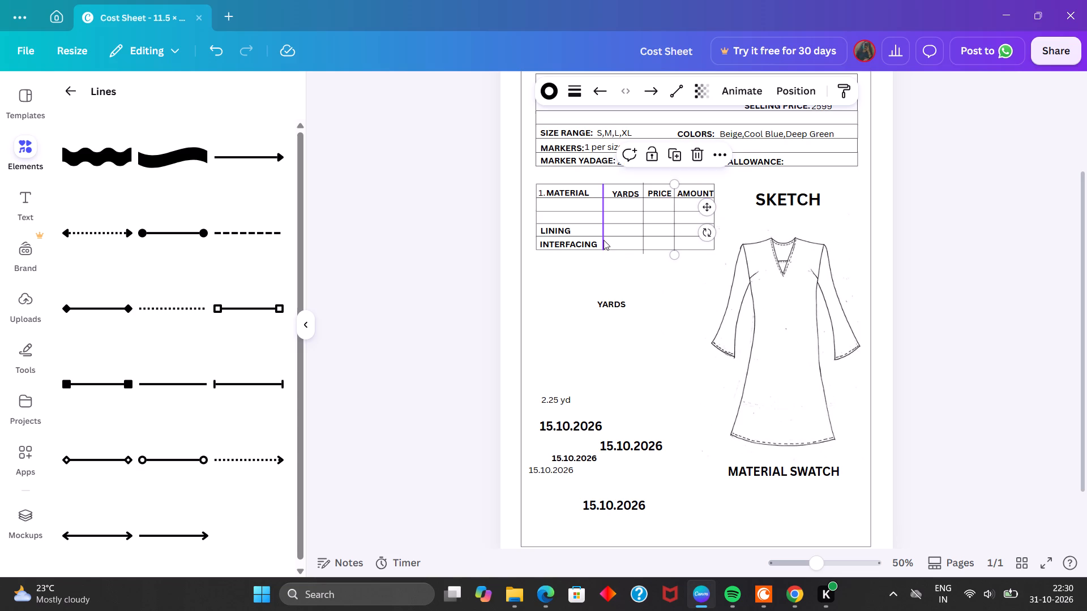
Nudge the divider between MATERIAL and YARDS slightly left.
click(602, 206)
click(602, 206)
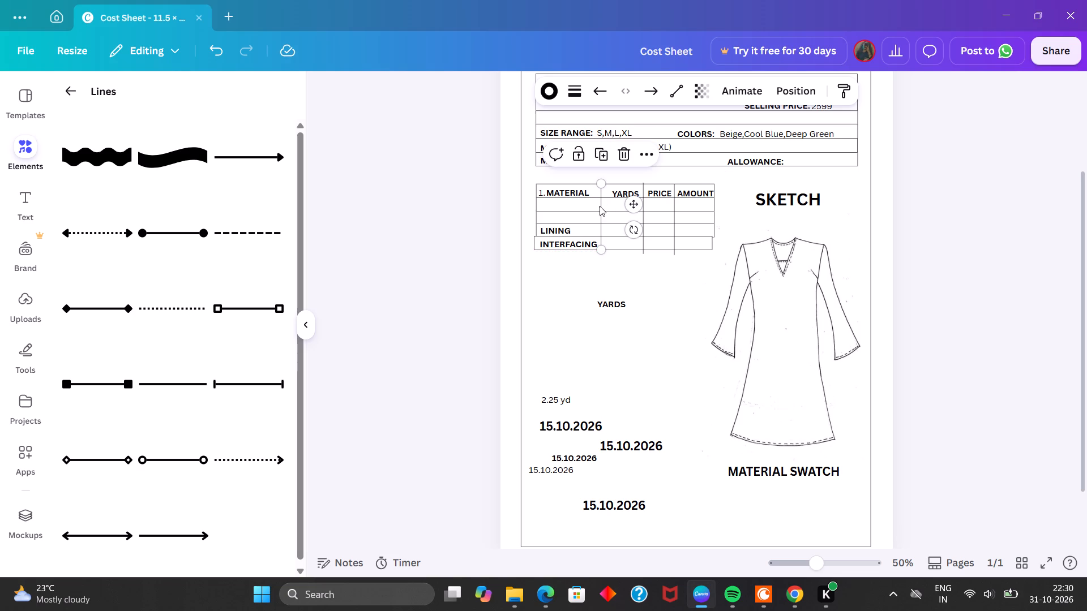
click(452, 251)
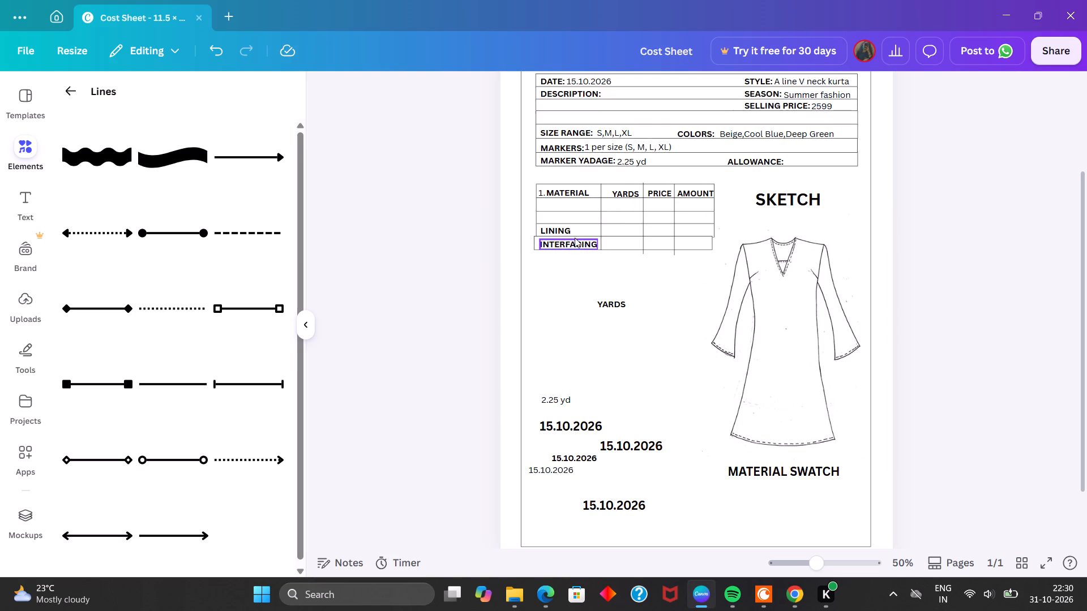
Duplicate the divider after MATERIAL and place the copy below the table, beside the loose YARDS label.
click(596, 221)
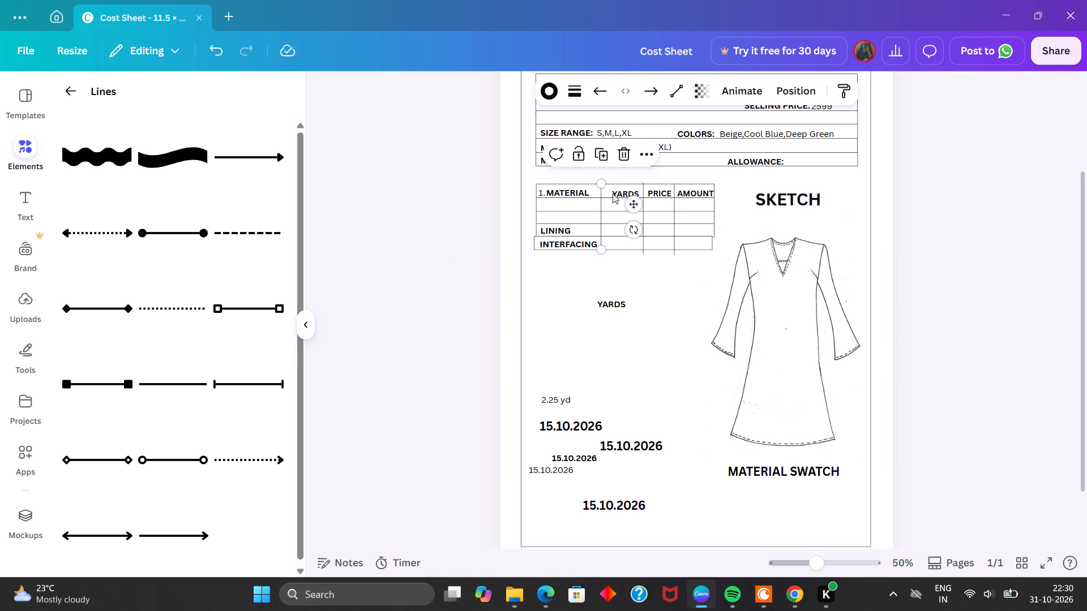
click(606, 154)
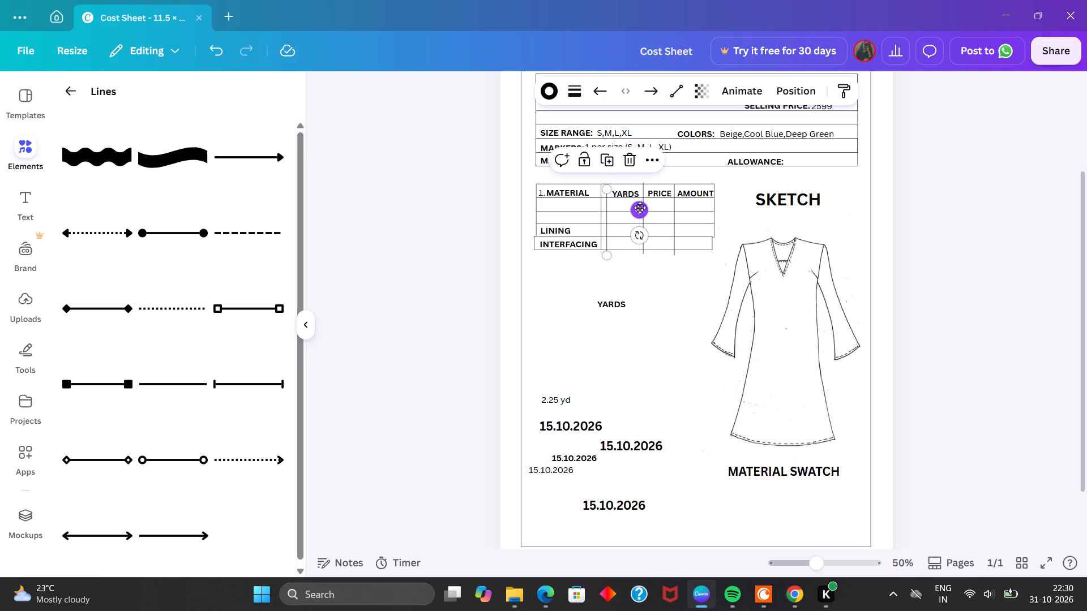
drag(640, 208, 675, 209)
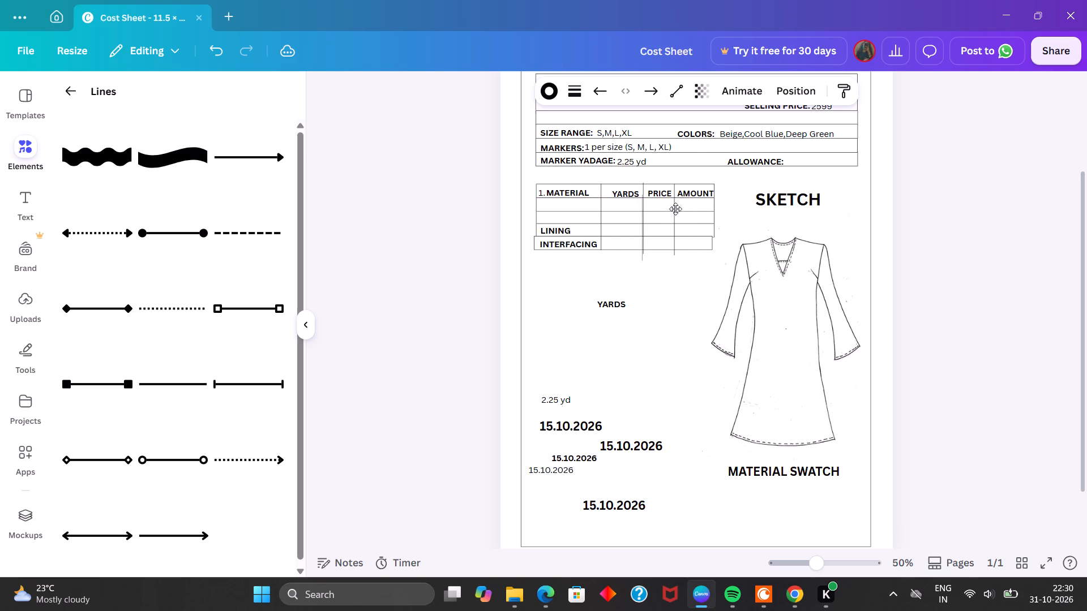
drag(675, 209, 677, 279)
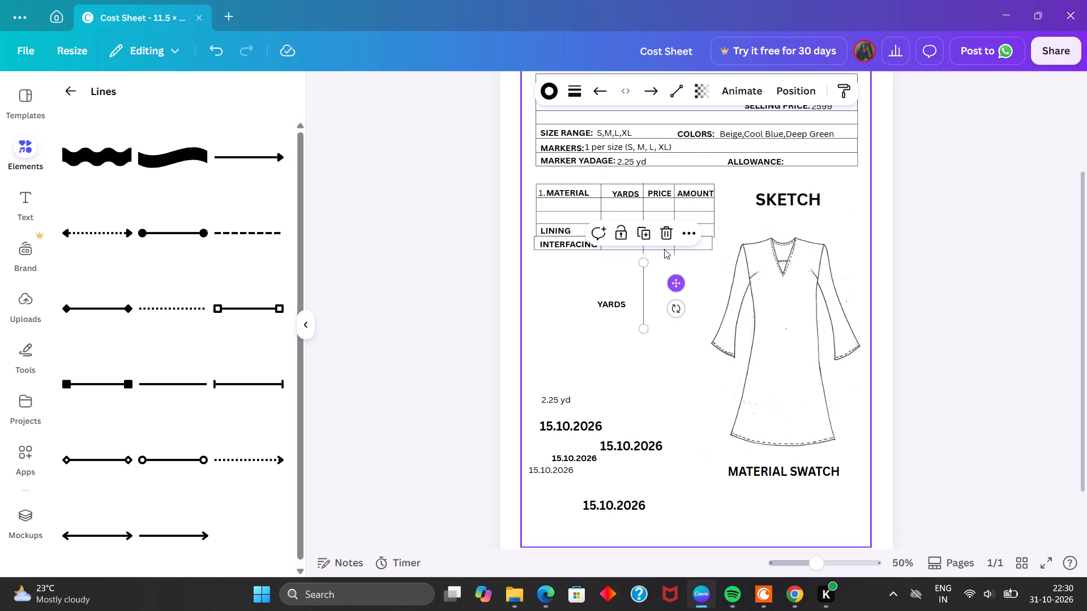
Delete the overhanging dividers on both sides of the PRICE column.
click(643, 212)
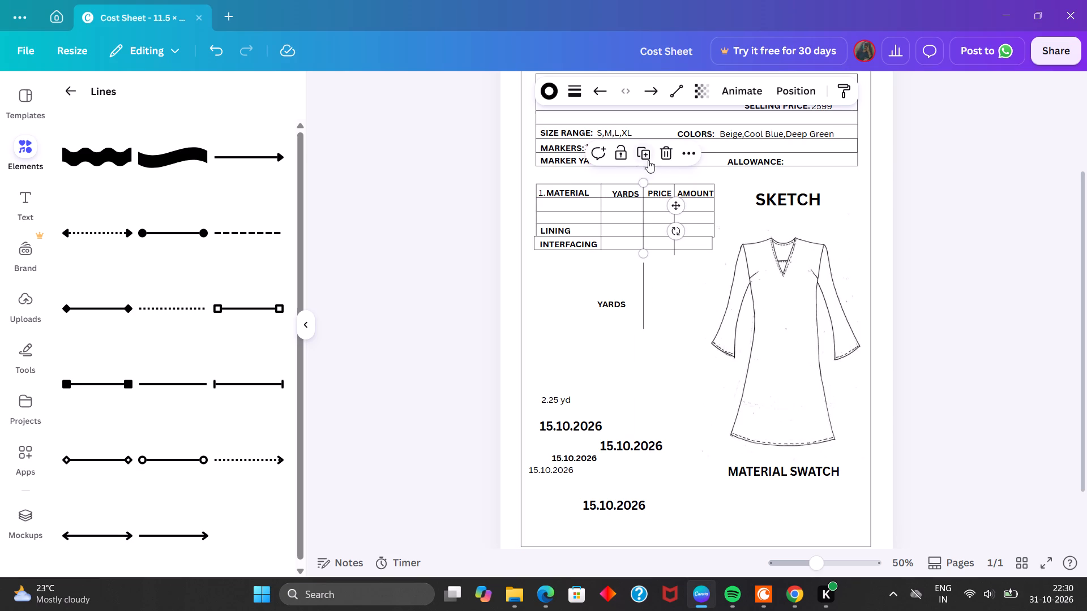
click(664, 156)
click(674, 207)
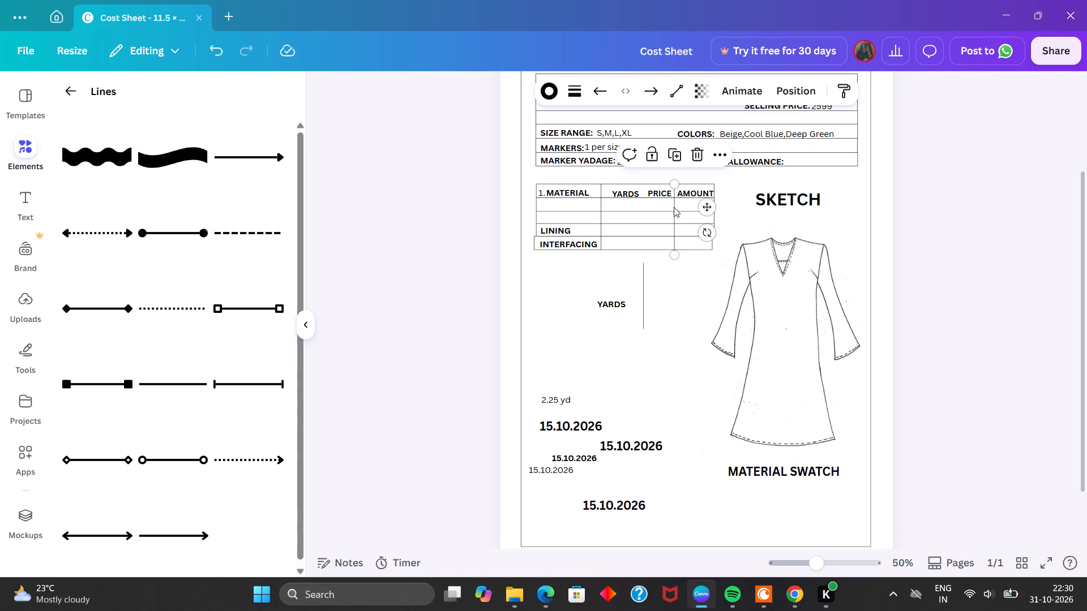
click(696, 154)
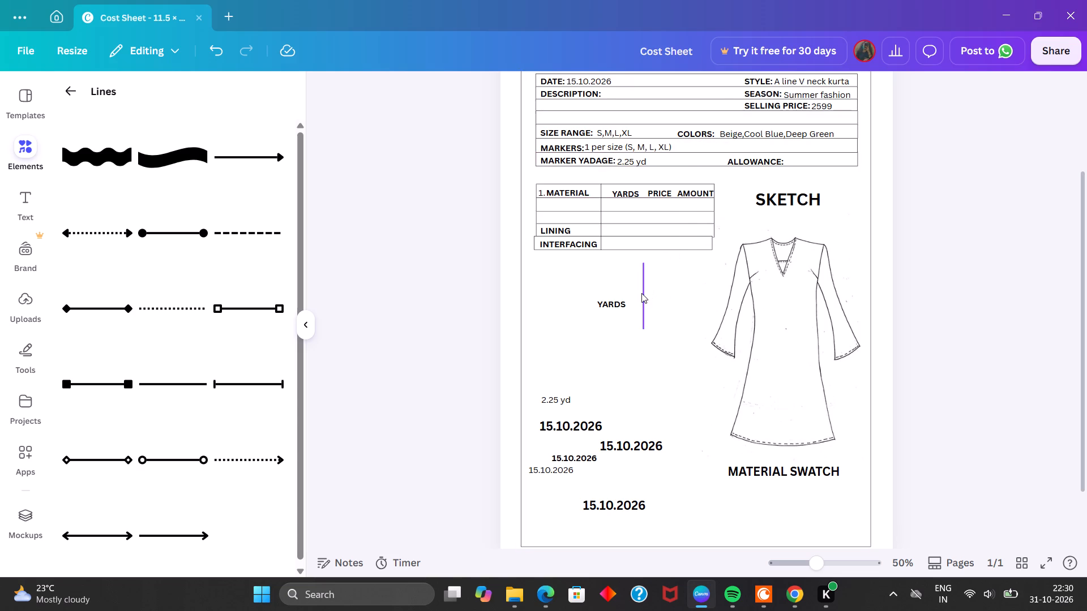
Duplicate the loose vertical line below the table to get a second spare divider.
click(641, 293)
click(643, 230)
click(643, 230)
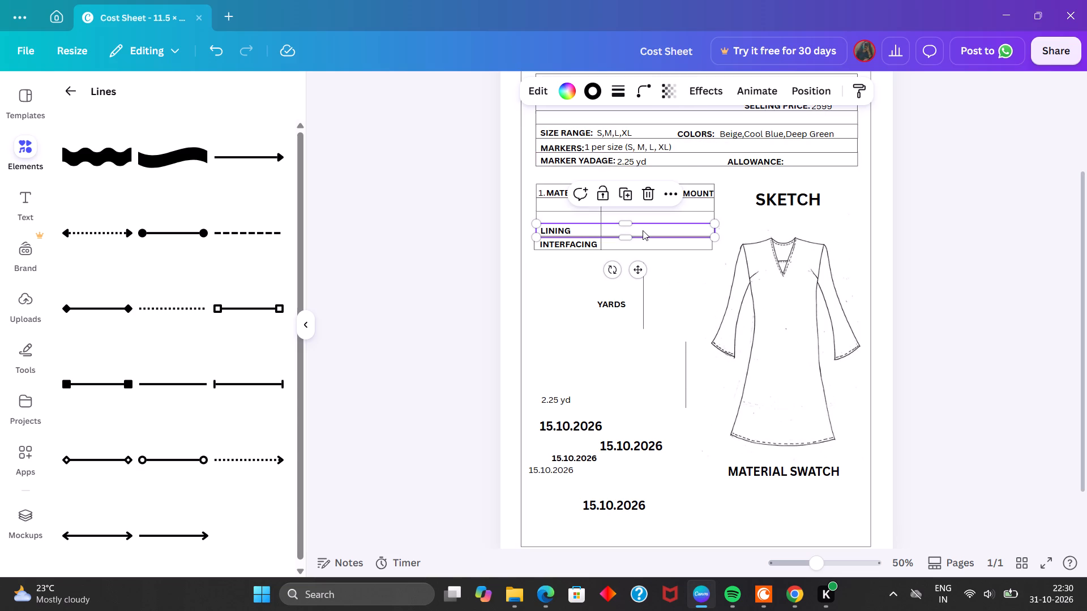
Move the spare vertical line nearest the loose YARDS label into the material table as the divider between YARDS and PRICE, spanning all rows.
click(642, 292)
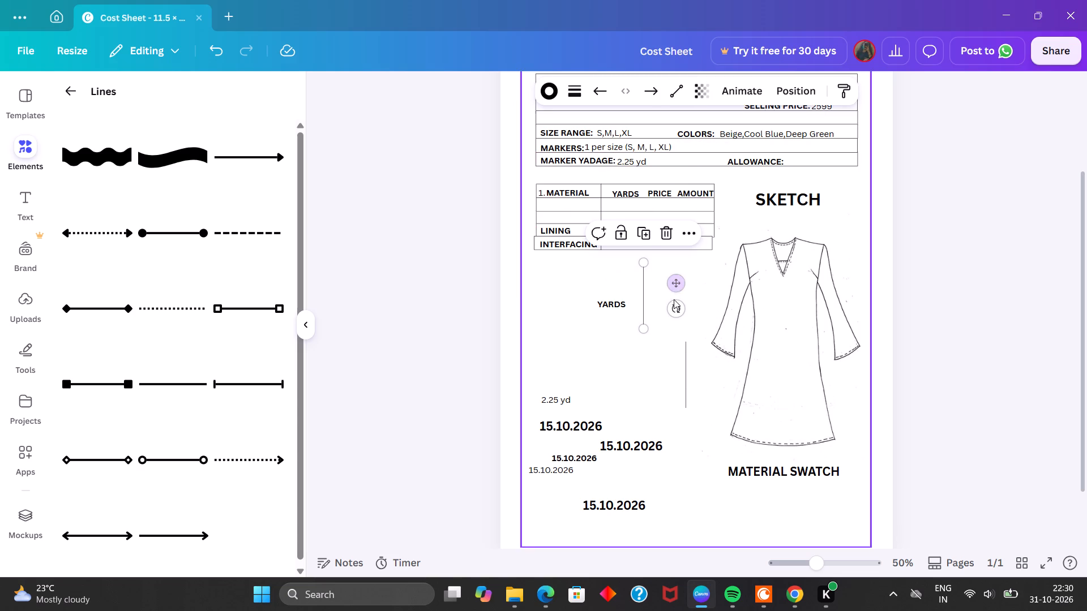
drag(675, 286, 678, 209)
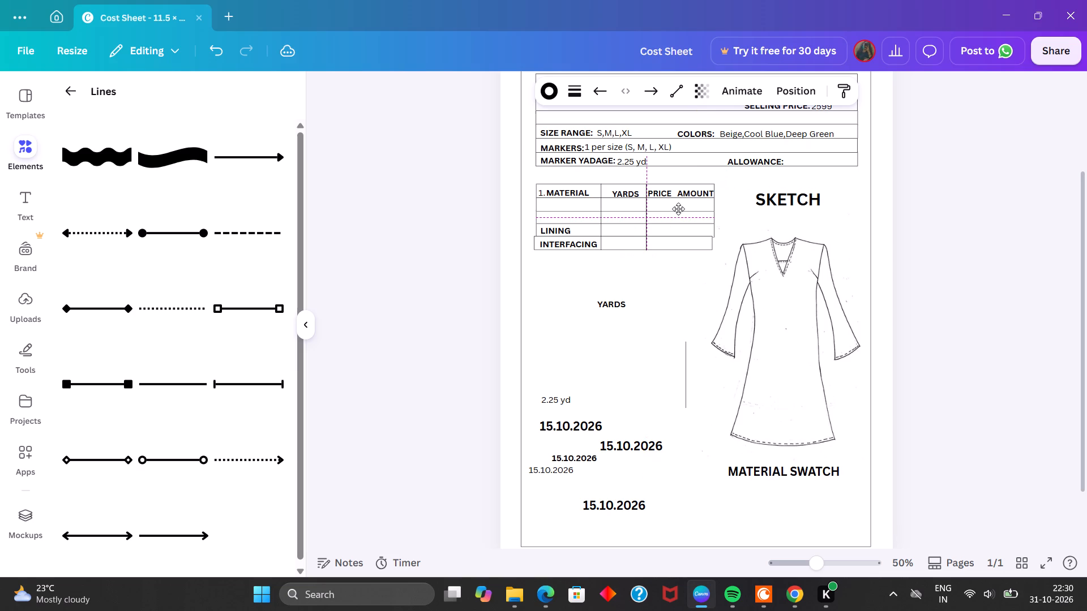
drag(678, 209, 675, 207)
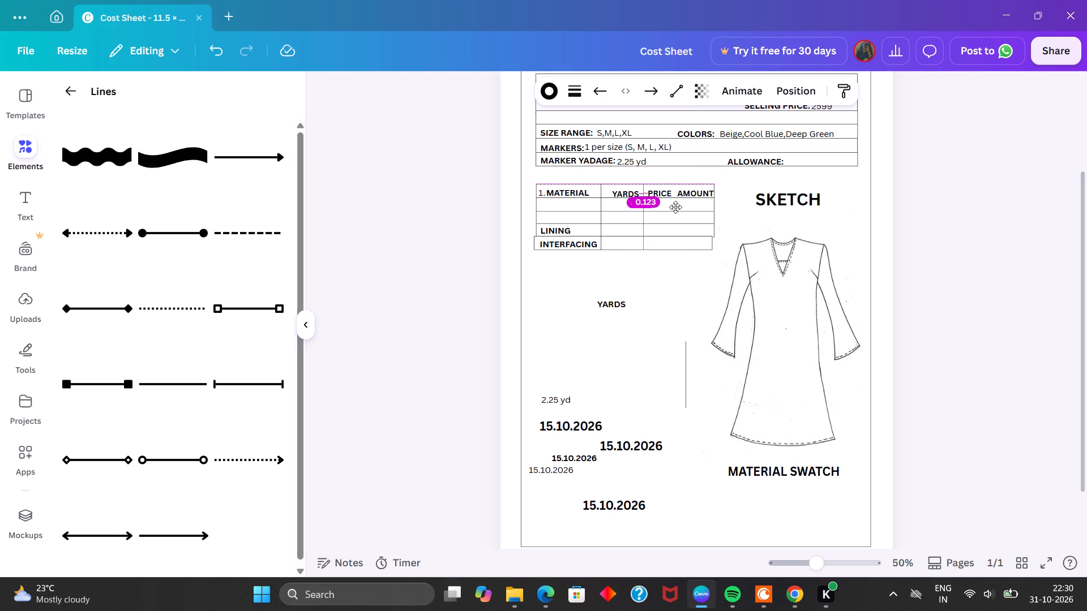
drag(675, 207, 675, 208)
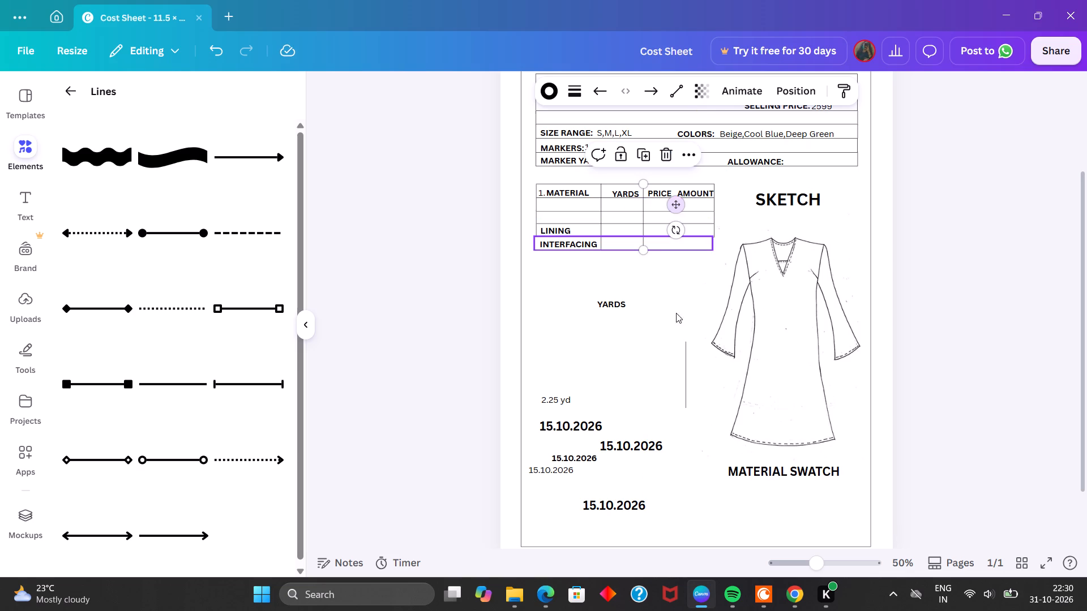
Move the remaining spare vertical line into the table as the divider between PRICE and AMOUNT, aligned with the table's top and bottom edges.
click(683, 345)
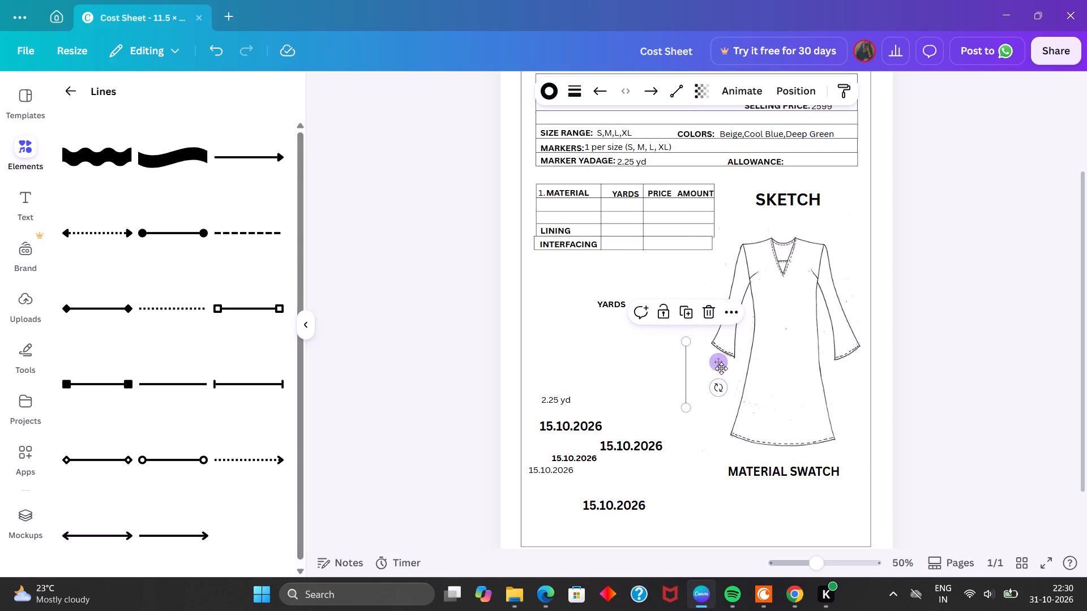
drag(720, 365, 712, 212)
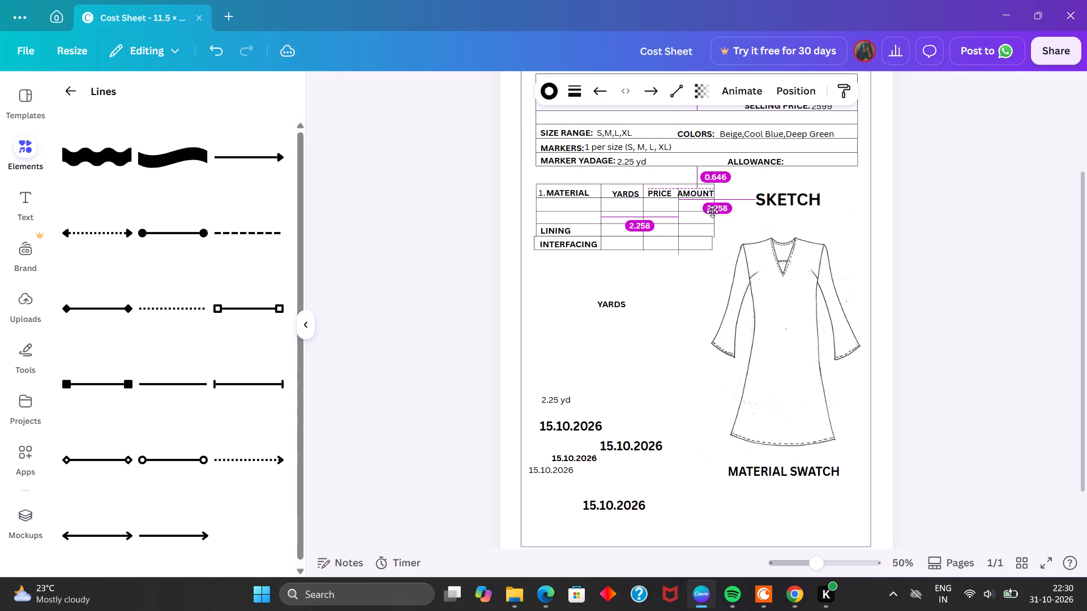
drag(712, 212, 710, 210)
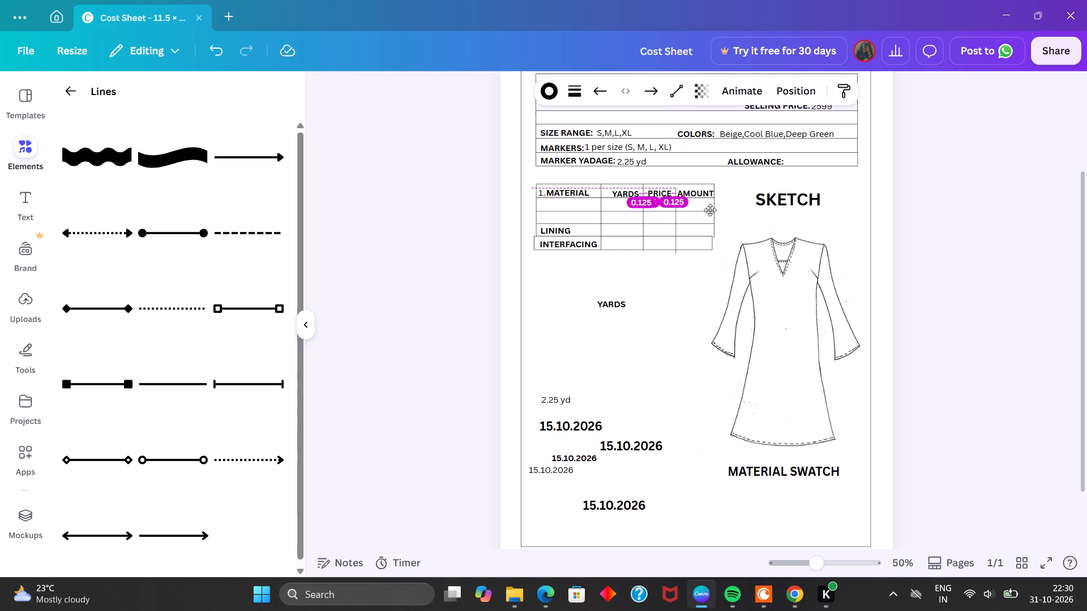
drag(710, 210, 710, 208)
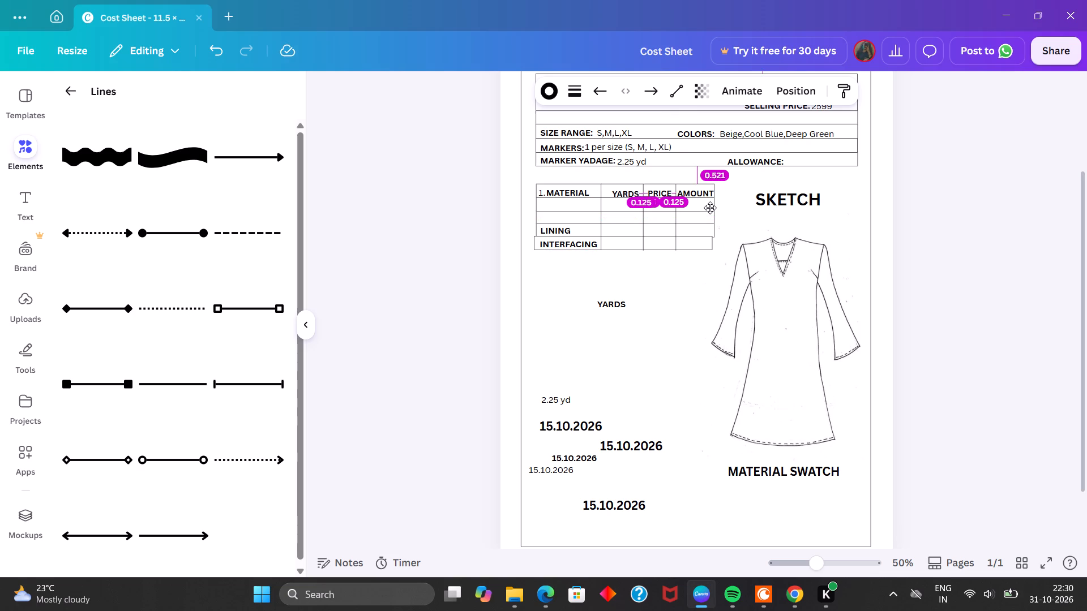
drag(710, 208, 709, 208)
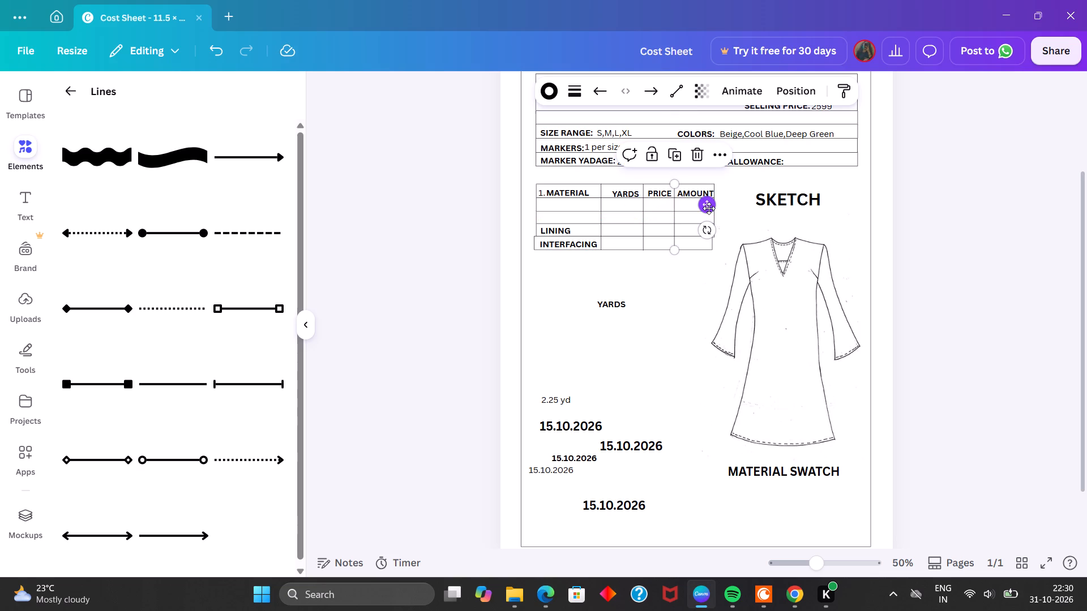
click(404, 363)
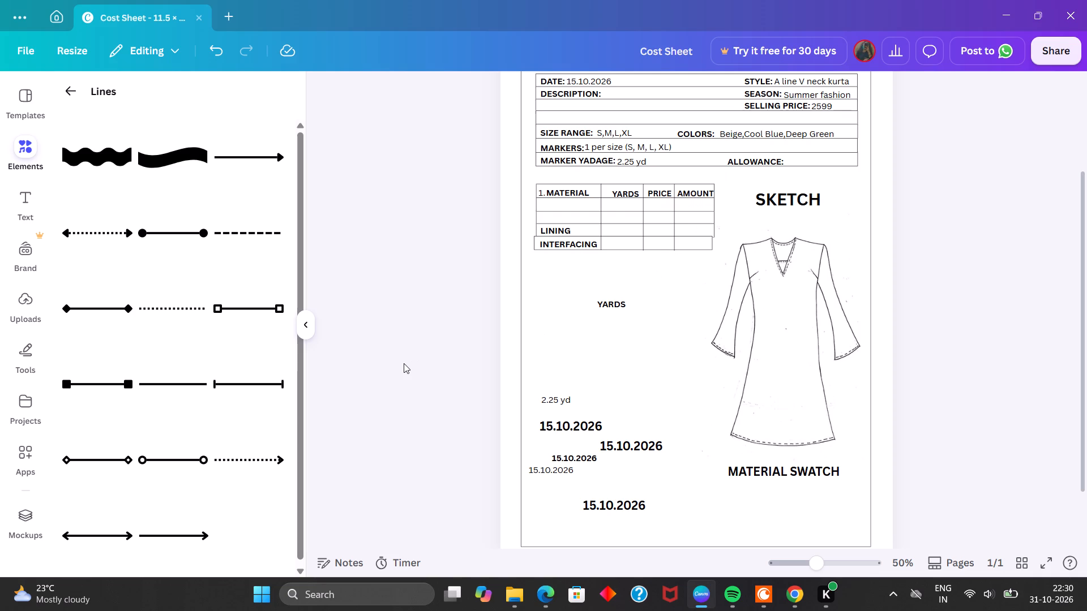
Narrow the YARDS column by shifting its divider with PRICE toward MATERIAL, and center the YARDS heading between its dividers.
click(620, 189)
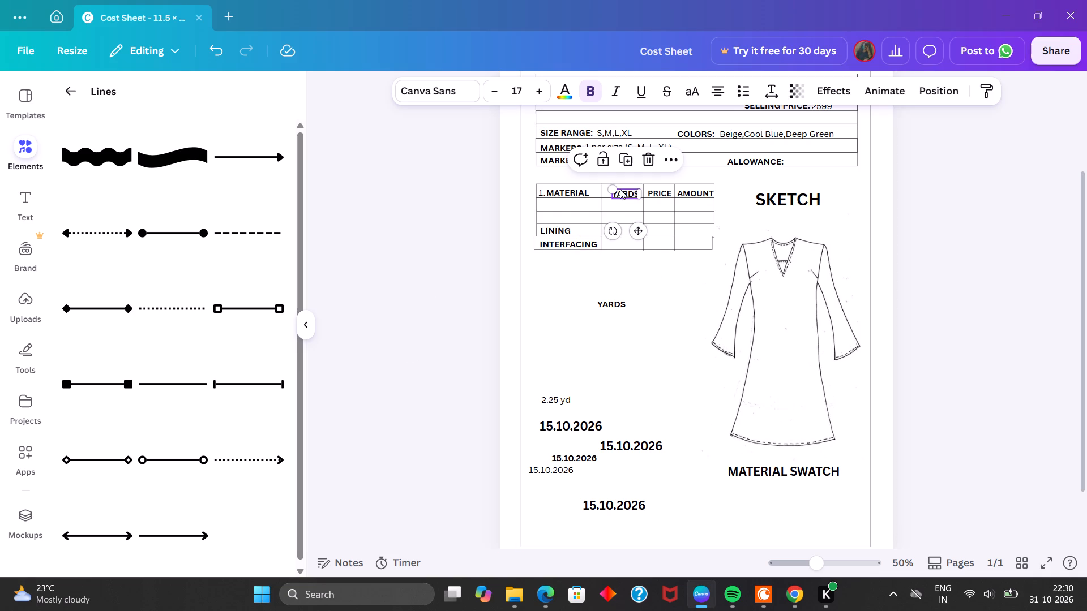
click(640, 229)
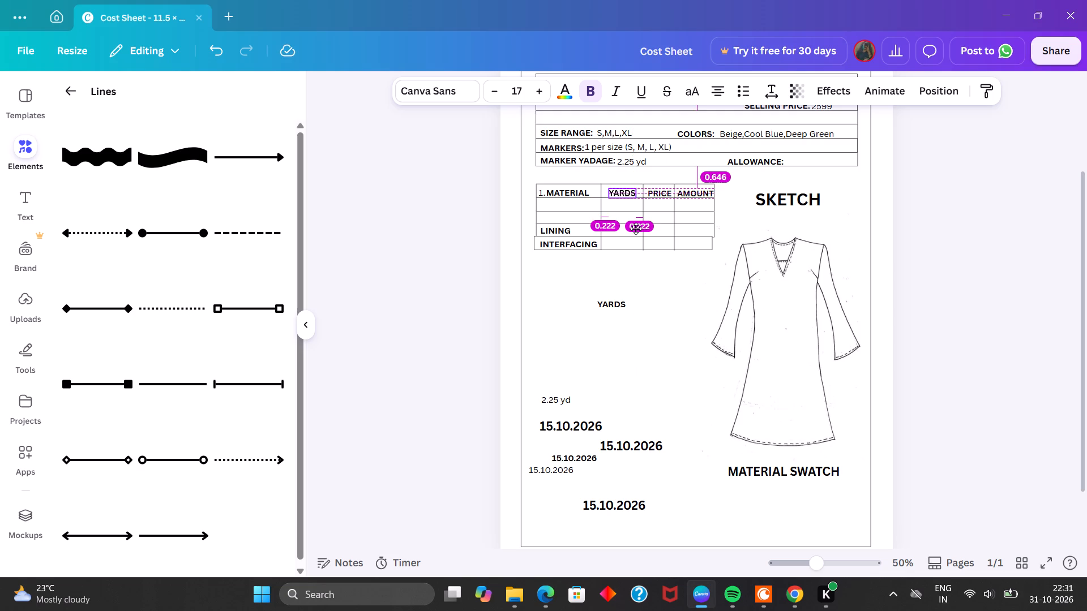
click(644, 242)
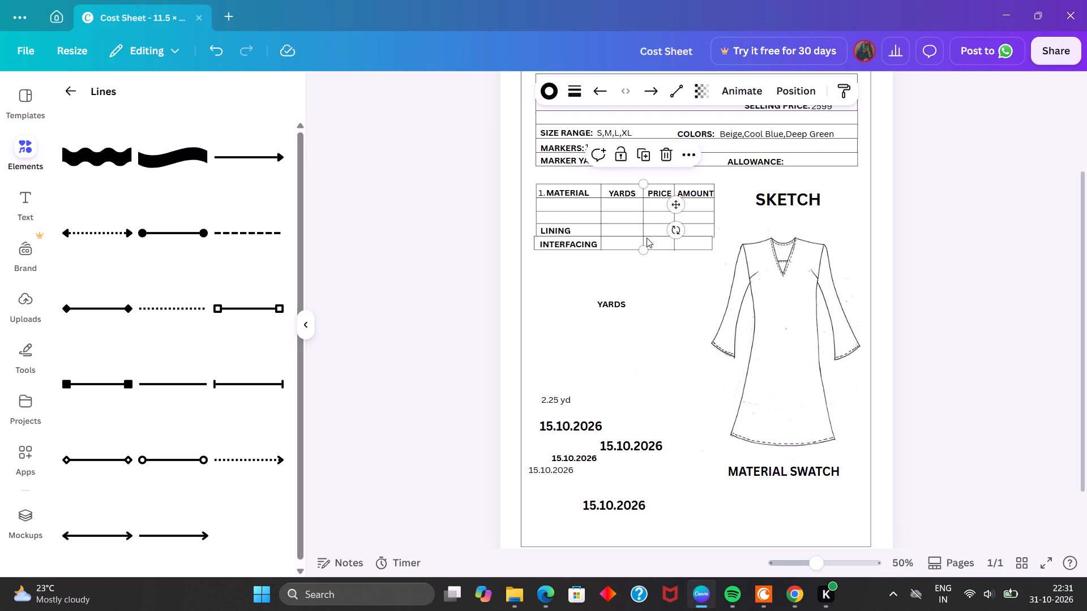
click(671, 203)
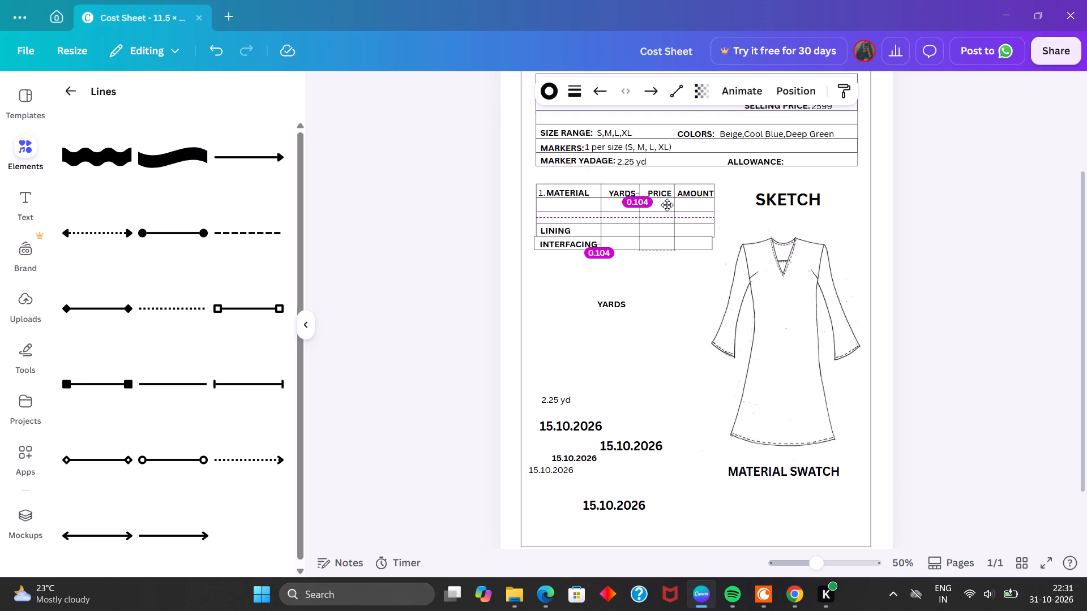
click(619, 191)
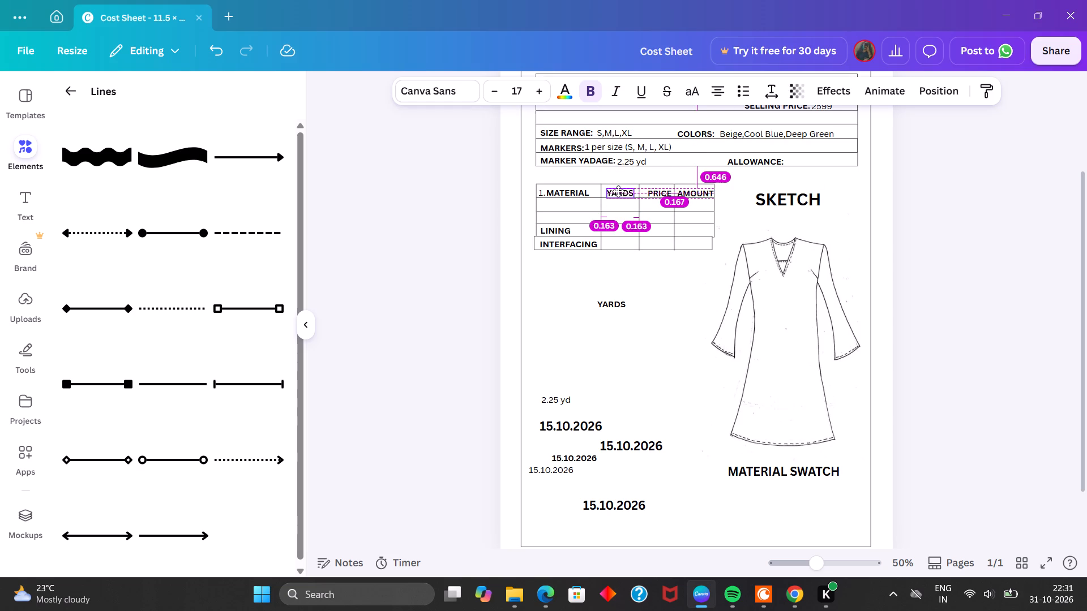
click(491, 290)
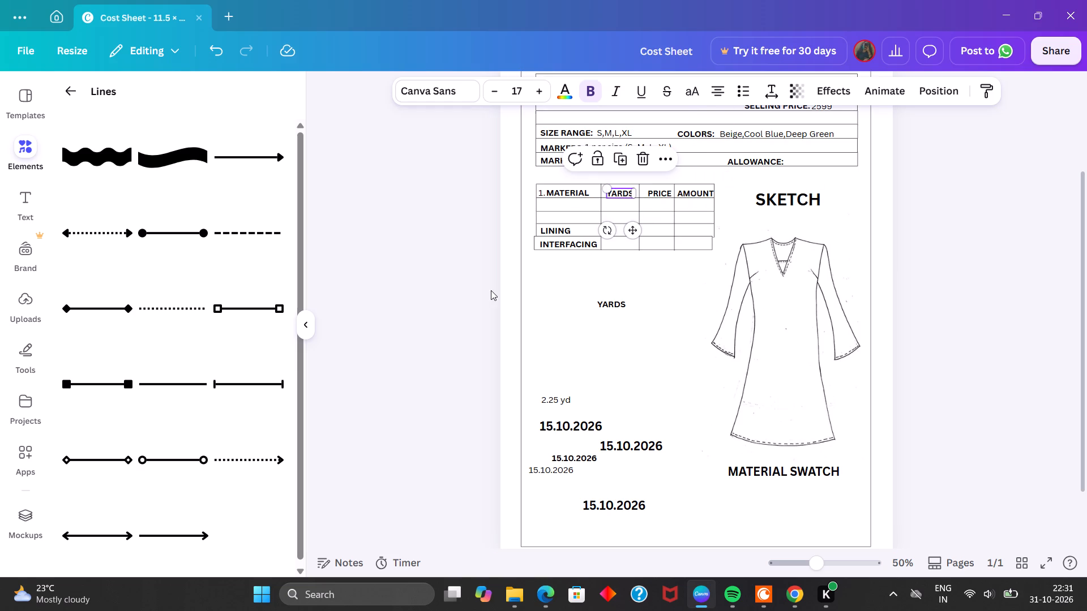
Center the PRICE and AMOUNT headings within their table columns.
click(656, 196)
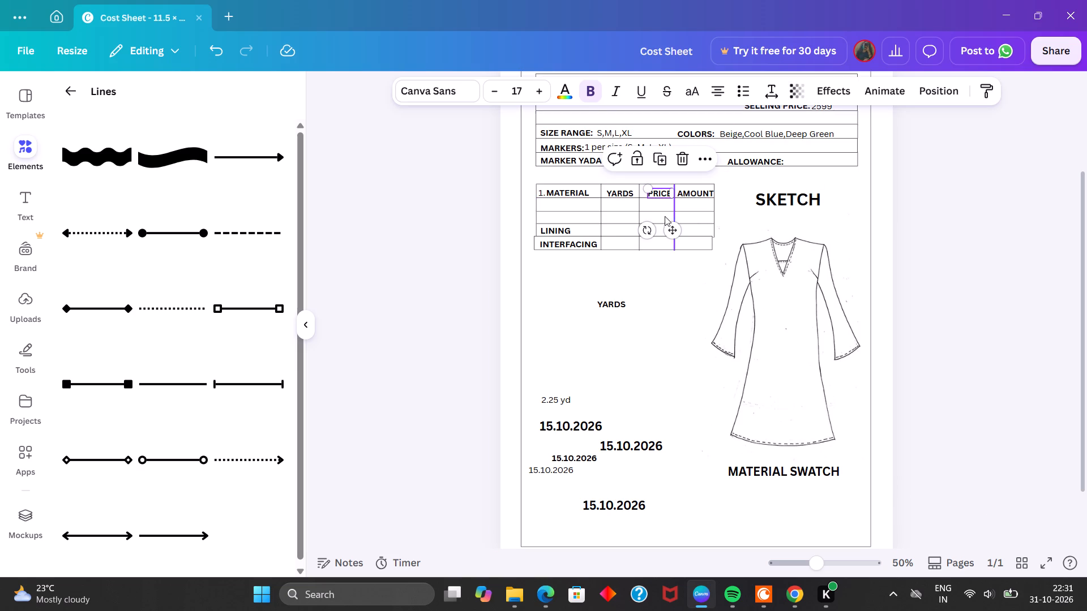
click(669, 231)
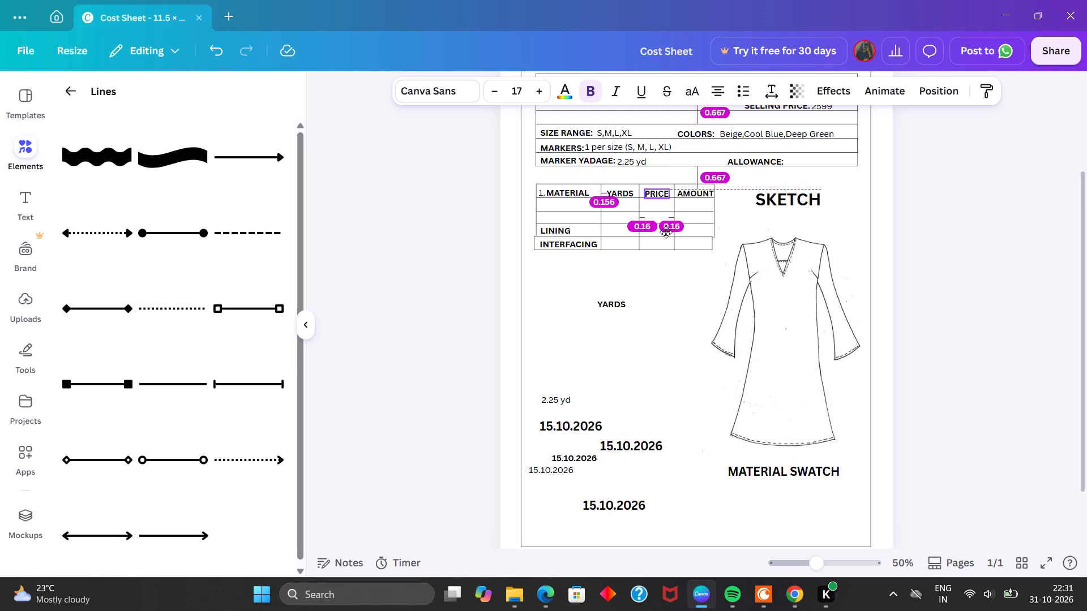
click(489, 250)
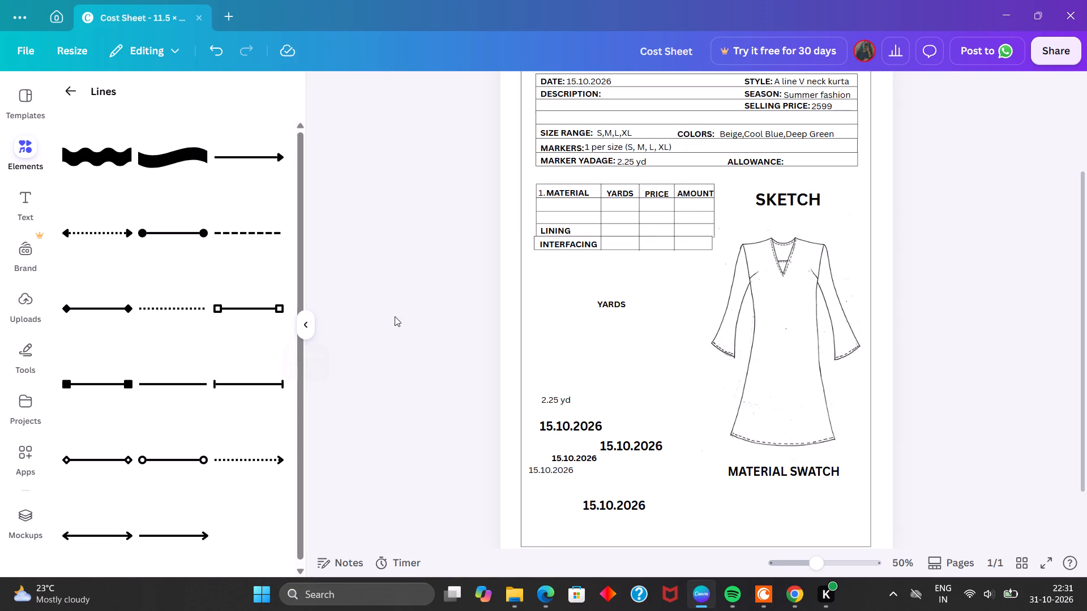
click(694, 194)
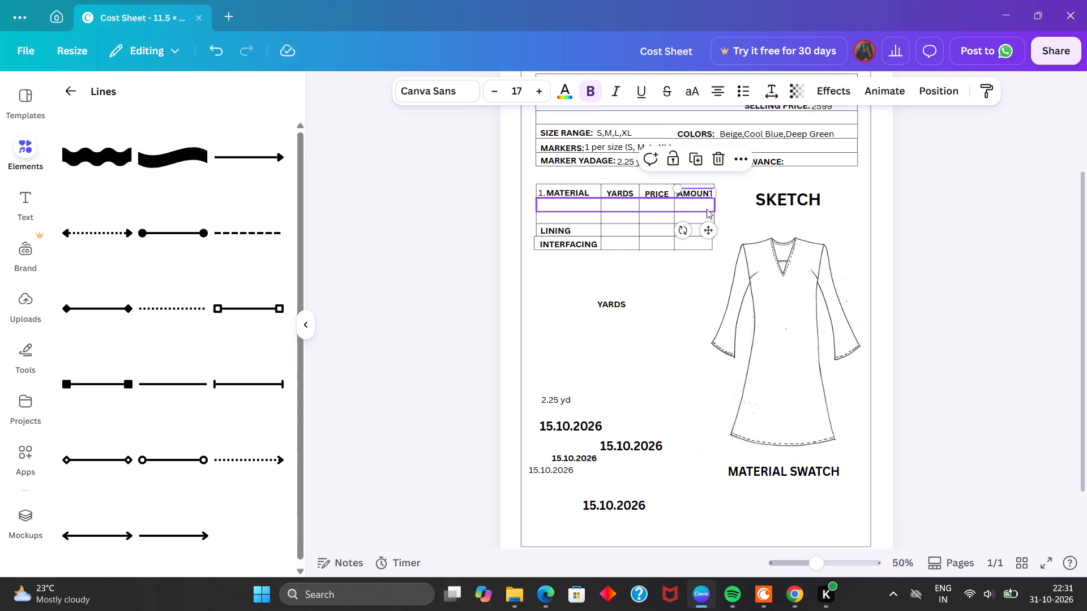
click(710, 237)
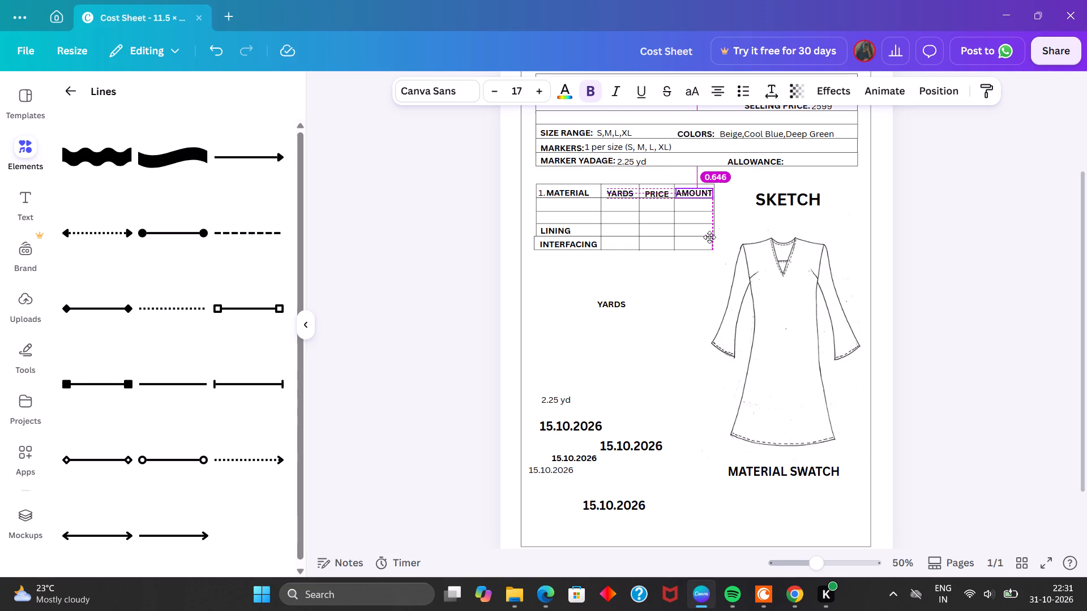
click(455, 235)
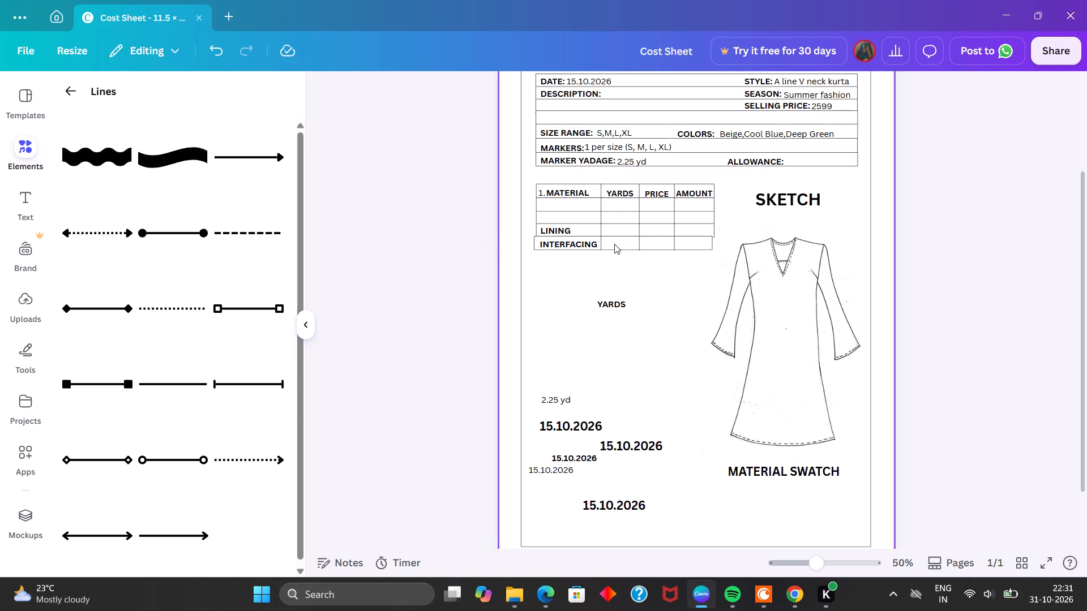
Align the INTERFACING row's box with the side edges of the table rows above it.
click(660, 249)
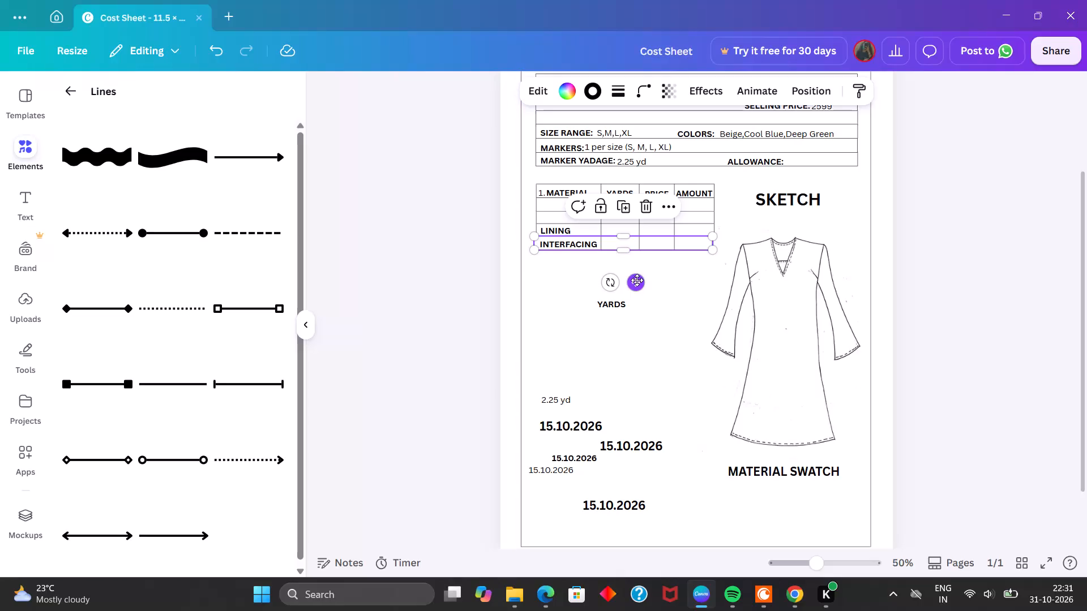
click(637, 280)
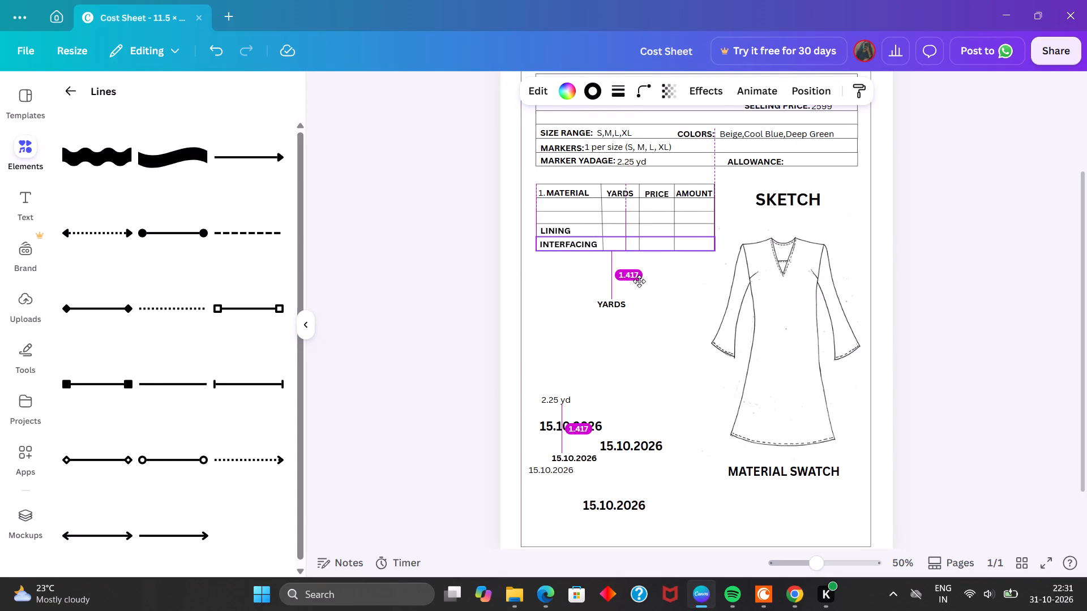
click(639, 282)
click(455, 307)
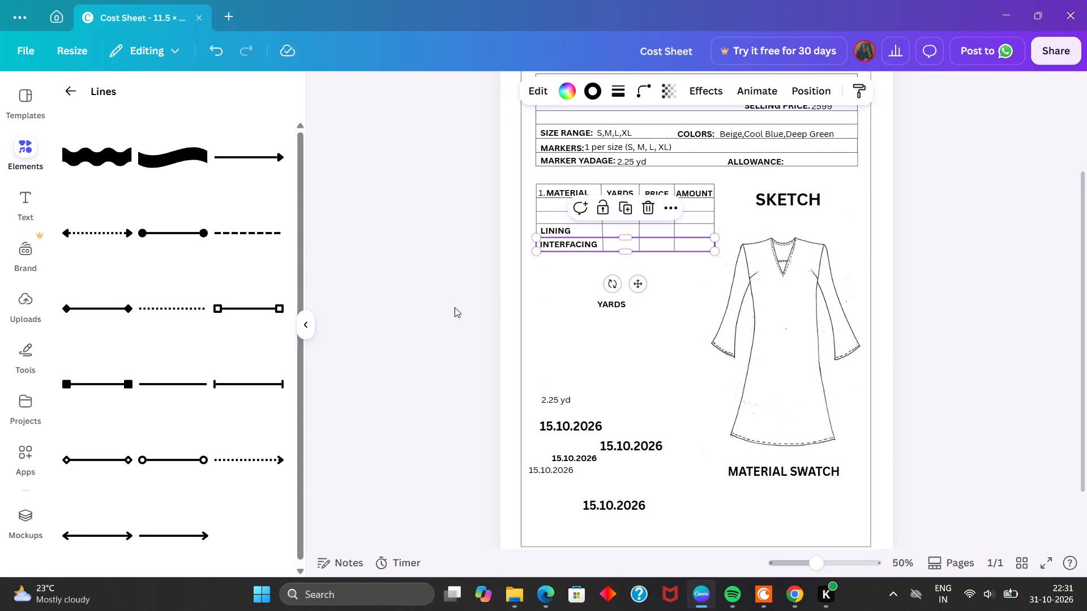
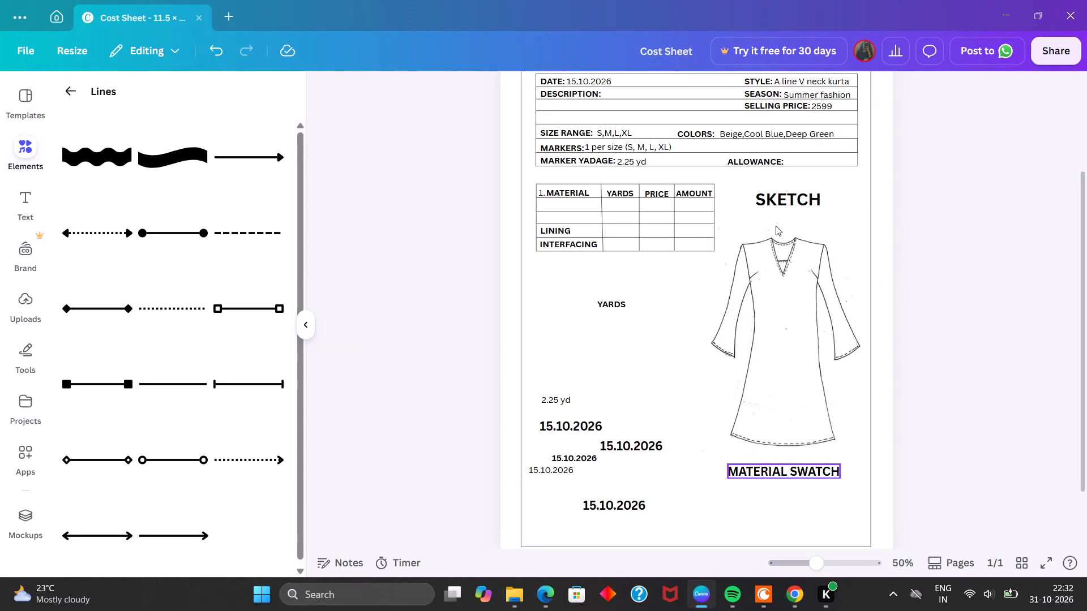
Duplicate the MATERIAL SWATCH text and place the copy just below the INTERFACING row of the material table.
click(803, 474)
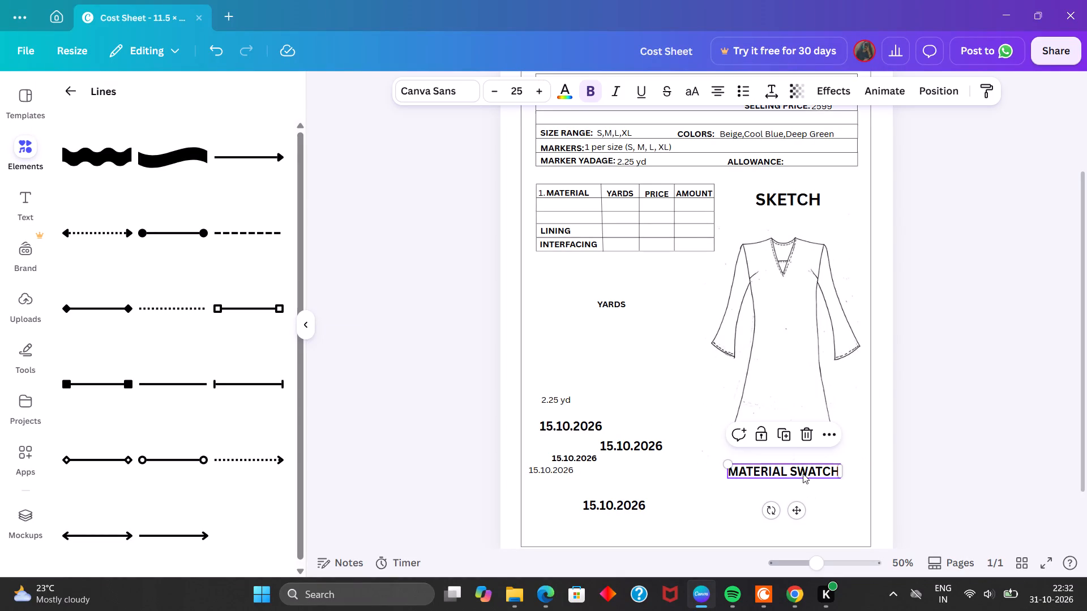
click(784, 431)
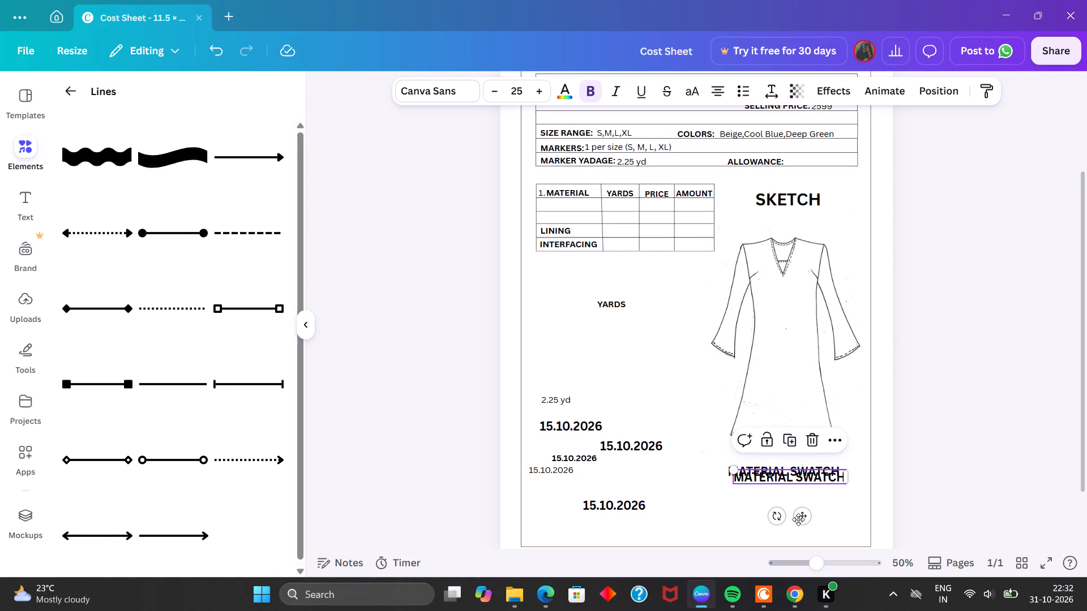
click(802, 526)
click(778, 481)
drag(803, 511, 627, 302)
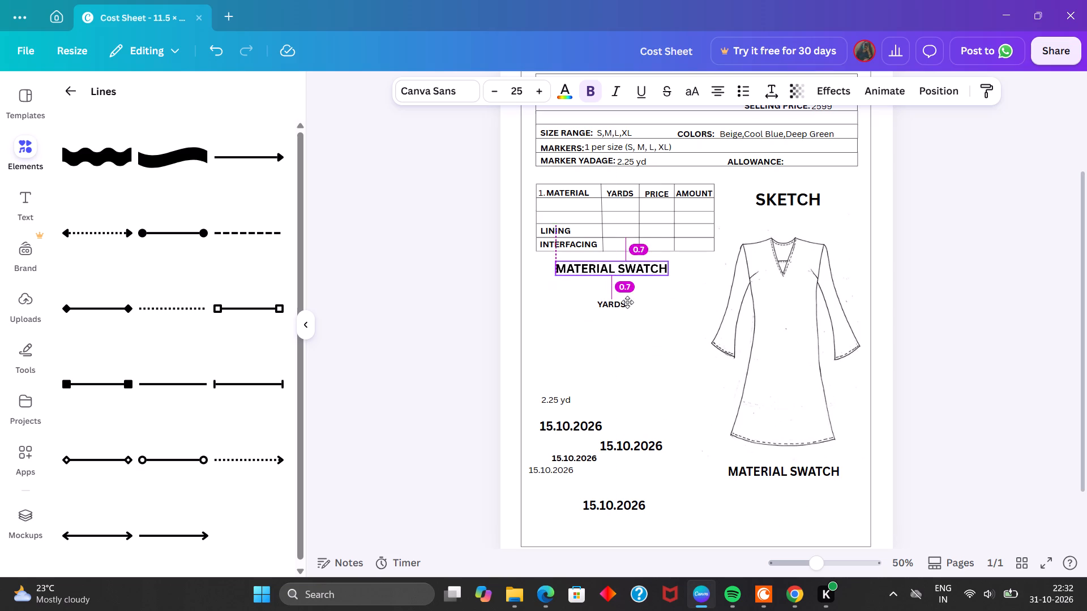
drag(627, 302, 634, 299)
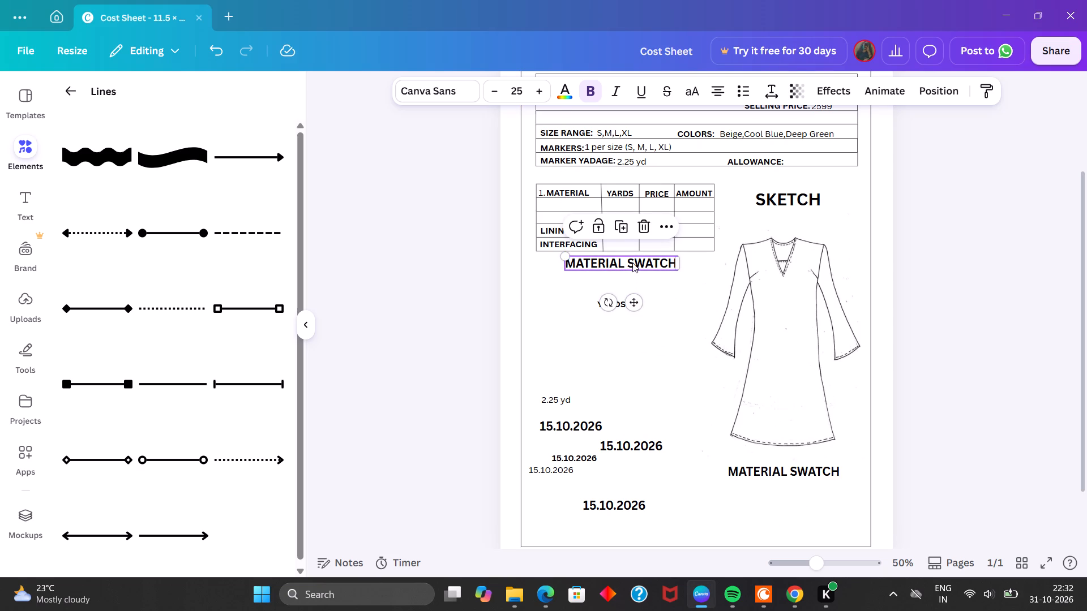
Change the copied text below the material table to TOTAL MATERIAL COST.
double_click(632, 261)
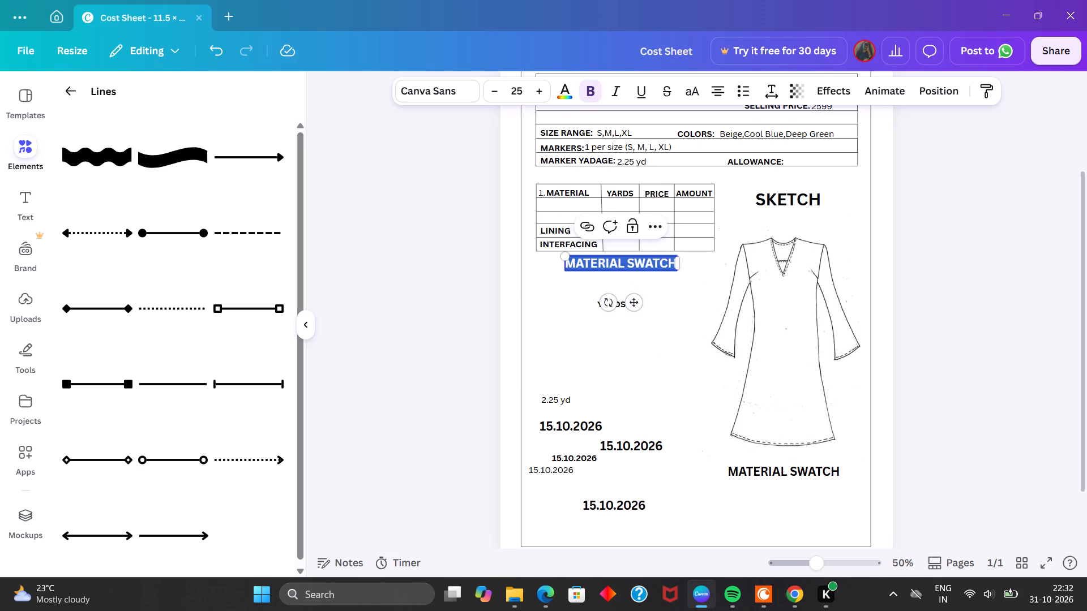
text(TOTAL)
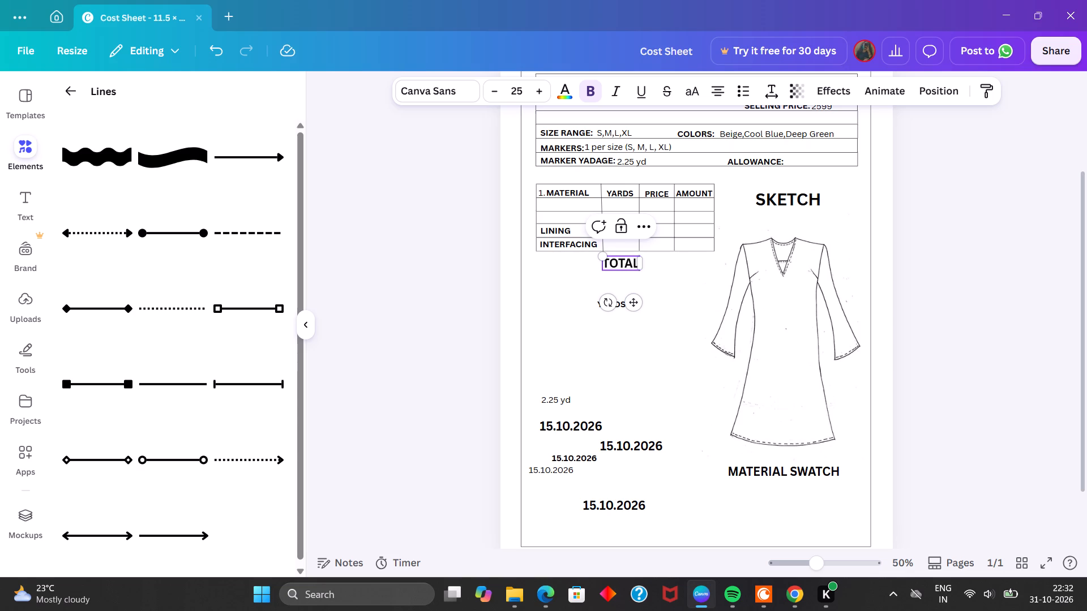
key(space)
text(MATERIA;)
key(BackSpace)
text(L)
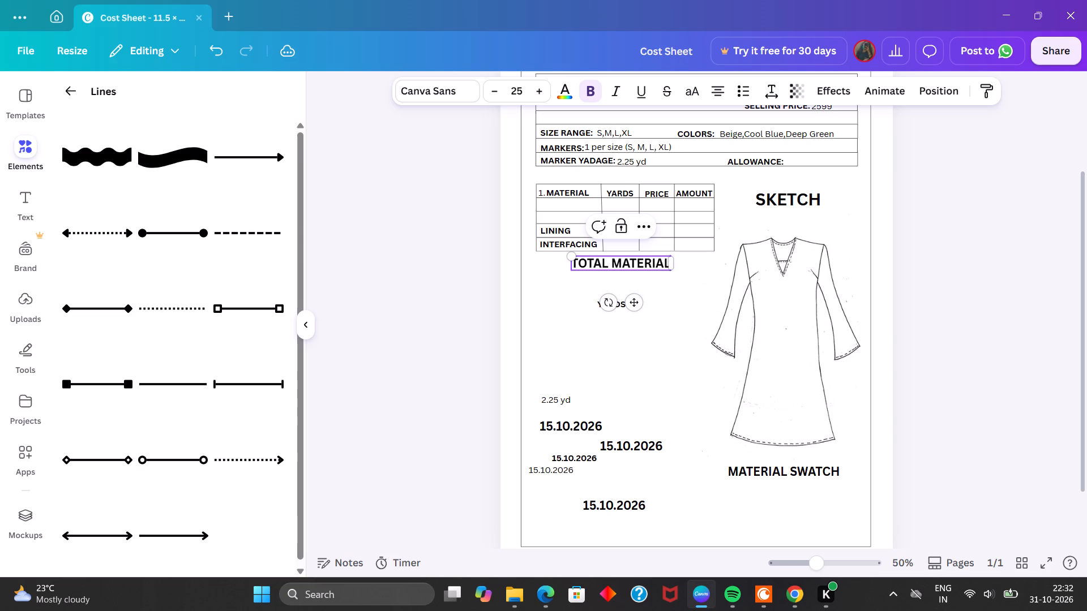
key(space)
text(COST)
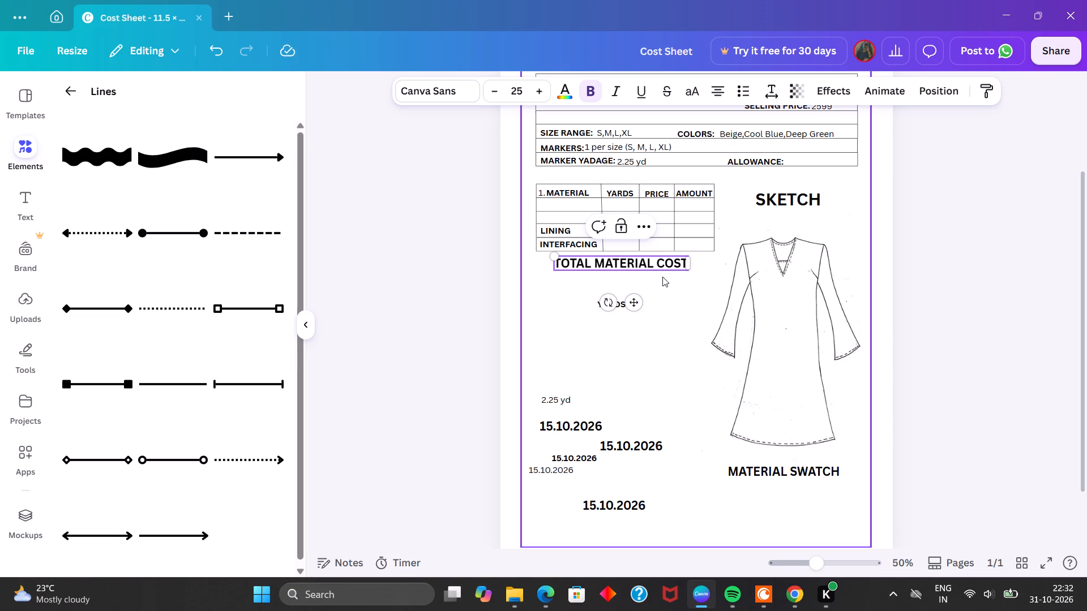
click(634, 304)
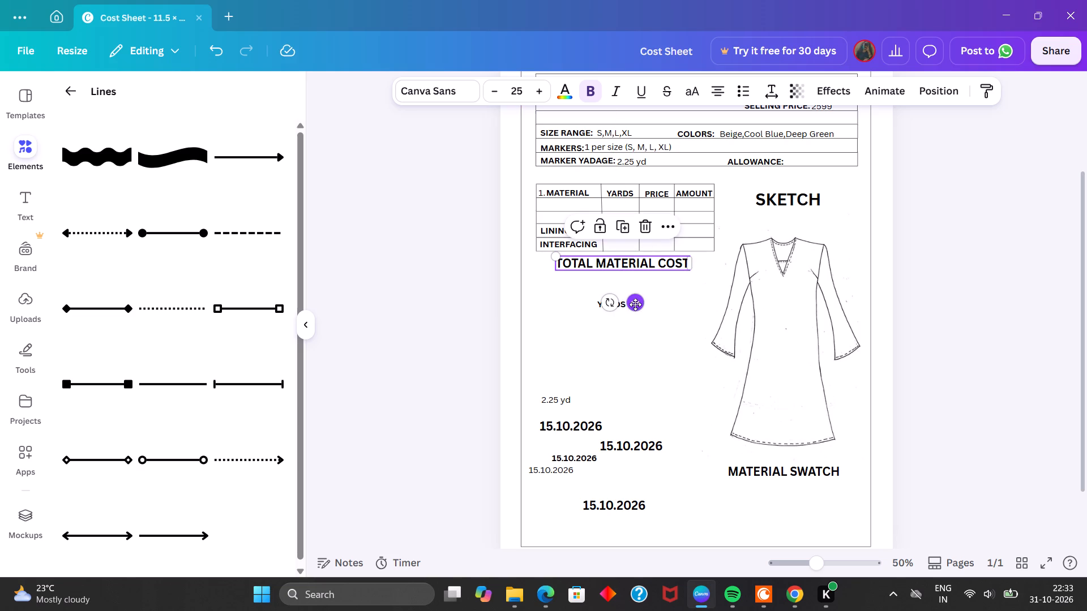
Delete the spare 2.25 yd text, the lowest bold 15.10.2026 copy and the two smaller date copies below the table.
click(607, 342)
drag(606, 305, 640, 455)
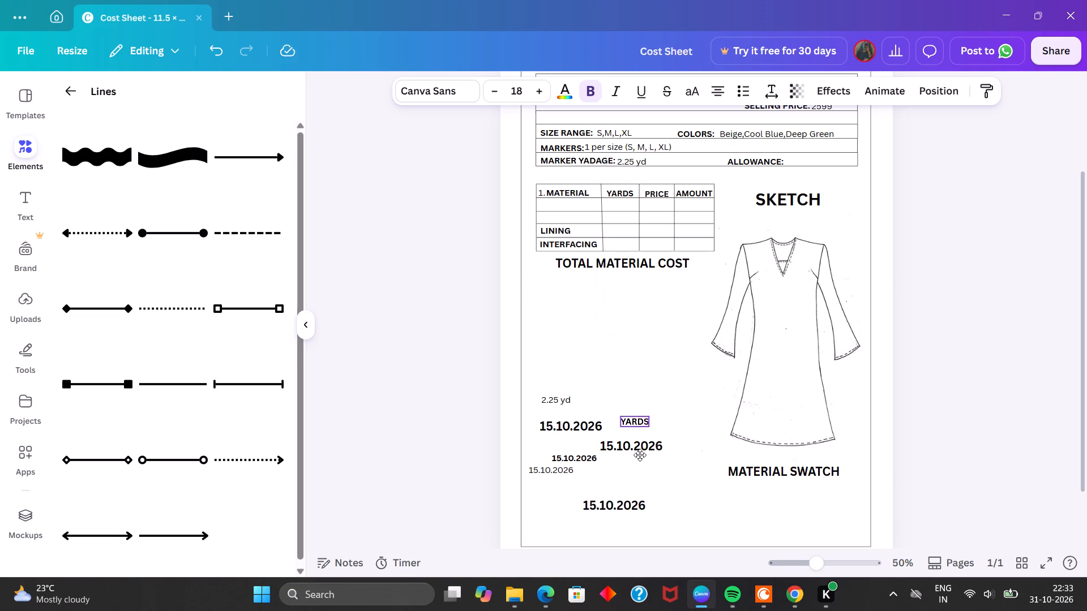
drag(640, 455, 657, 489)
drag(560, 399, 574, 507)
click(588, 472)
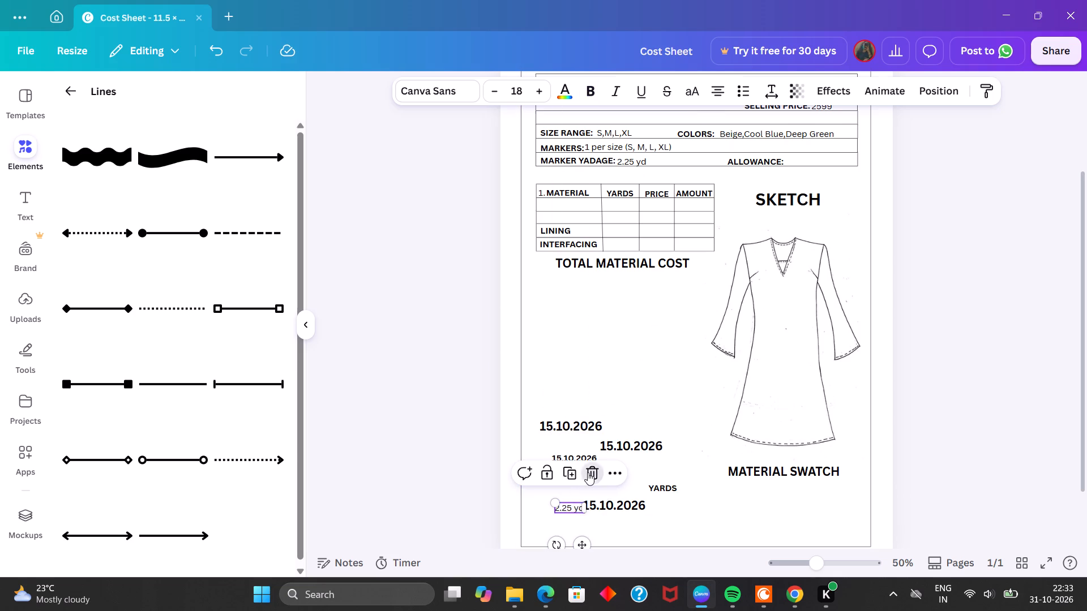
drag(606, 500, 611, 492)
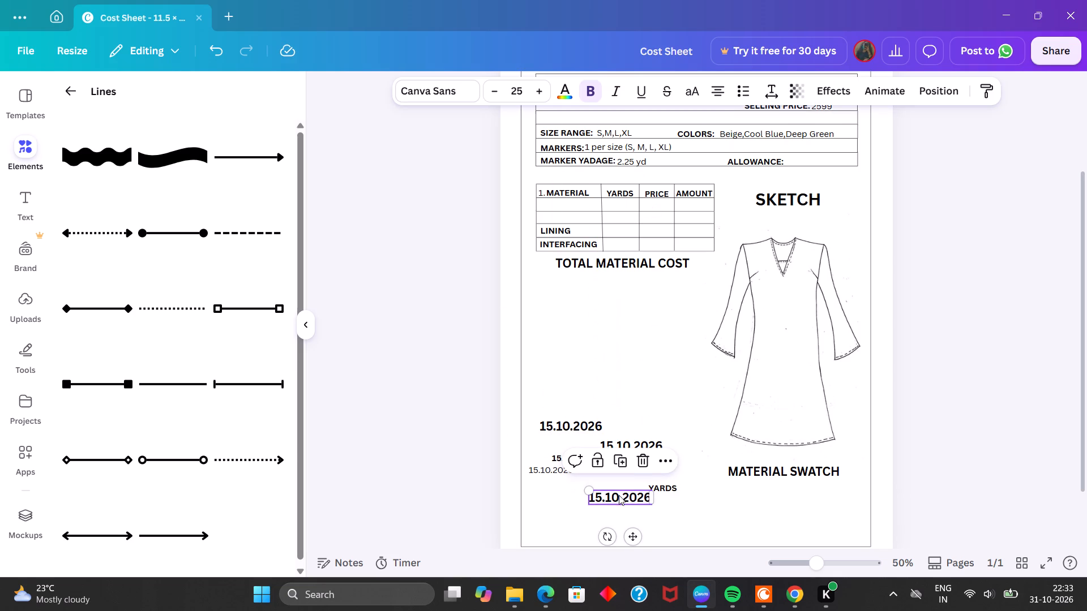
click(638, 462)
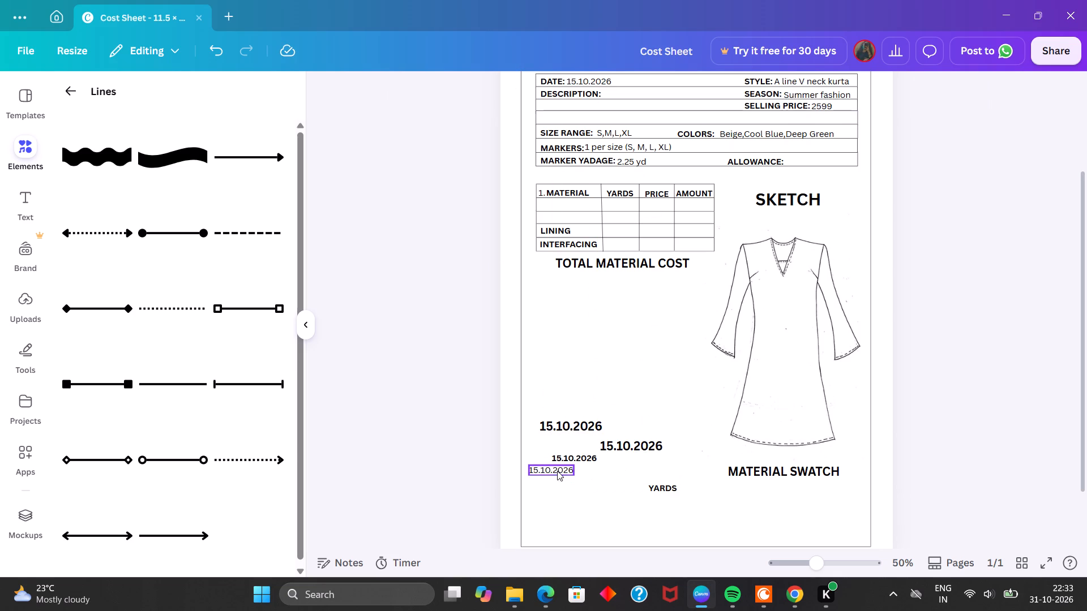
click(559, 468)
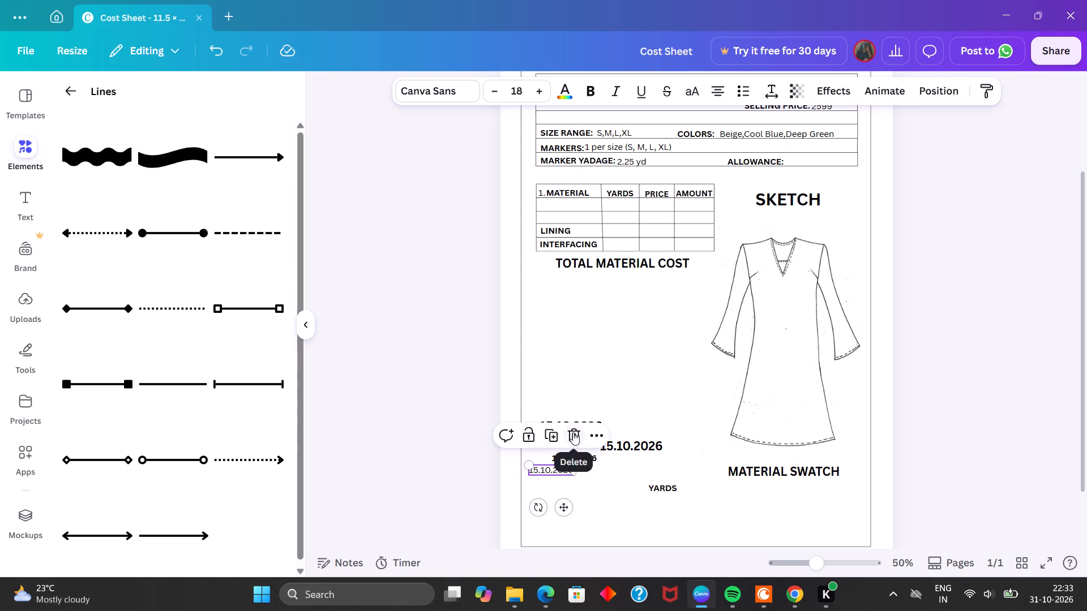
click(573, 432)
click(588, 458)
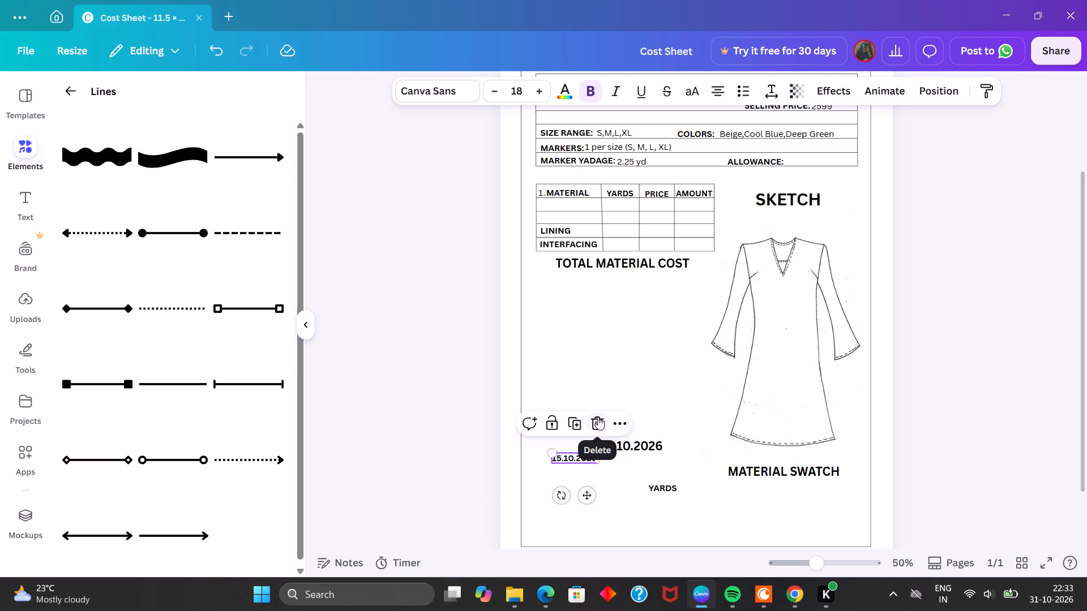
click(598, 417)
Delete the spare YARDS text and the two remaining large 15.10.2026 copies from the empty area below the table.
drag(654, 489, 654, 453)
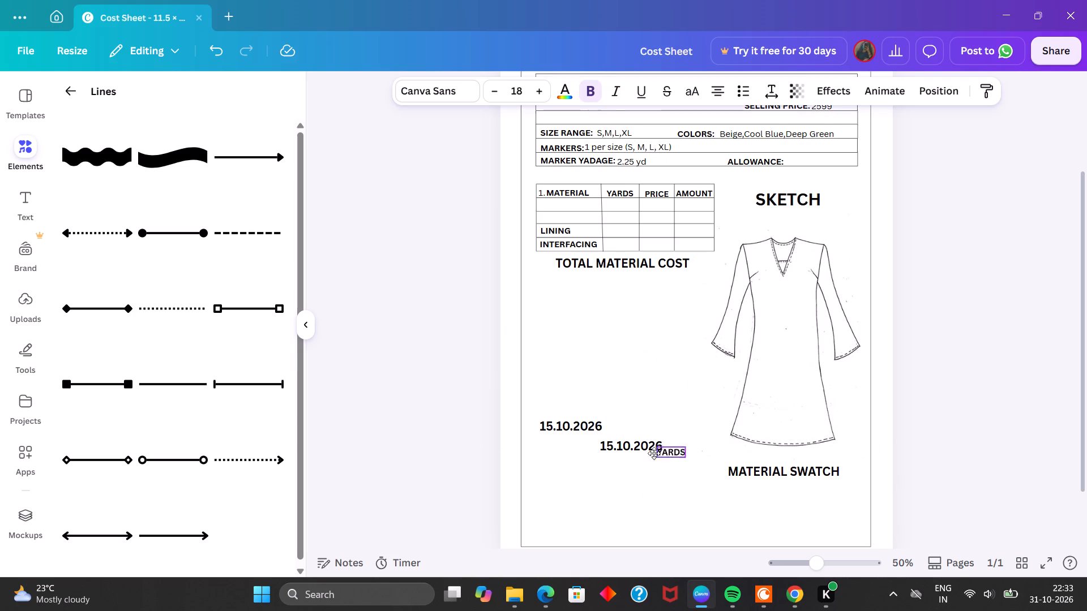
drag(654, 453, 643, 458)
click(673, 425)
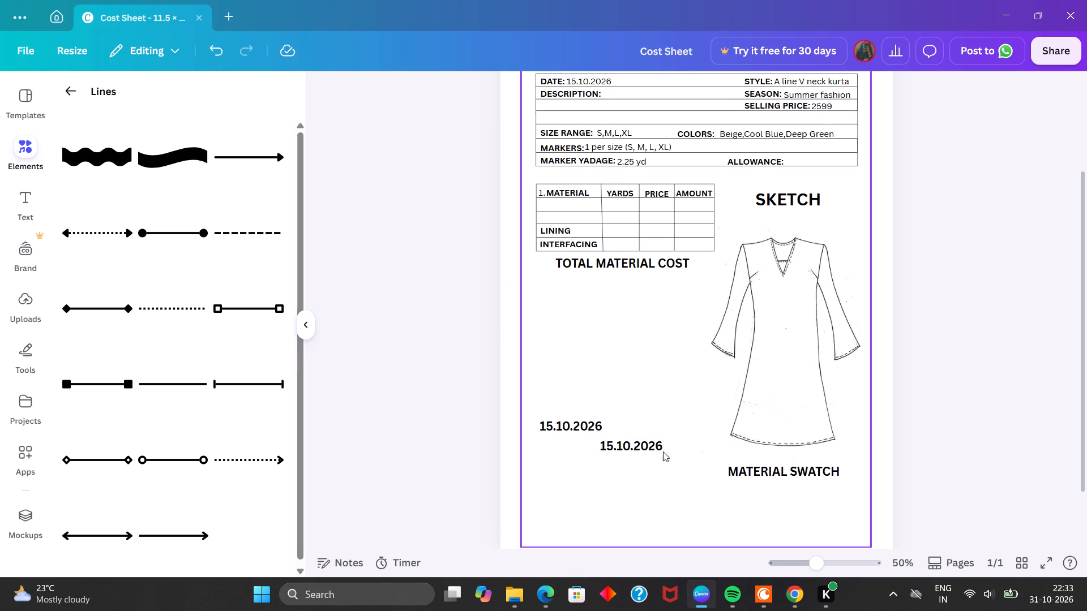
click(654, 449)
click(654, 406)
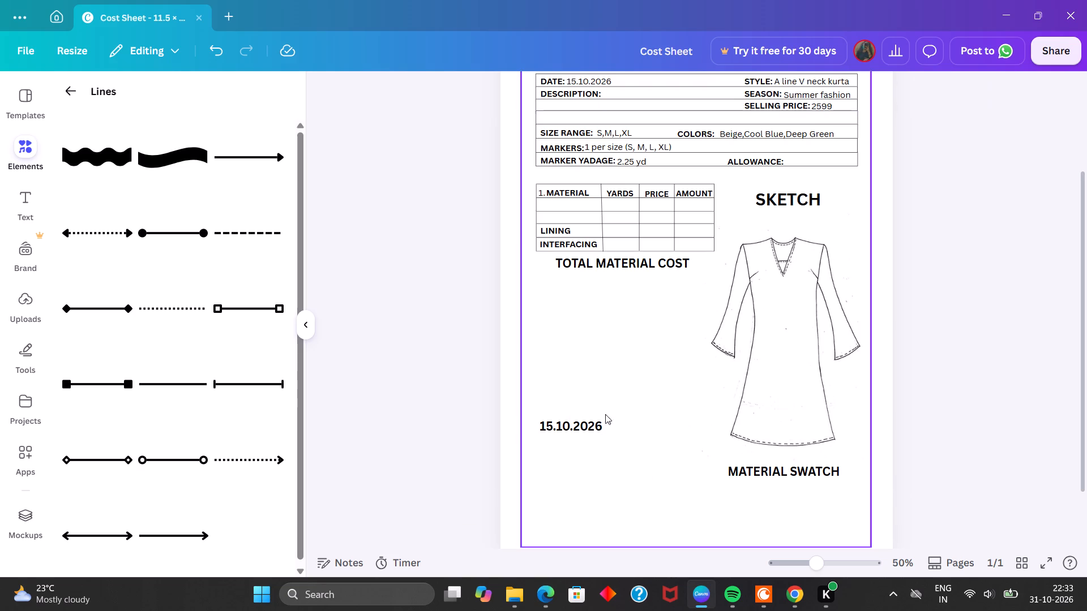
click(596, 421)
click(592, 390)
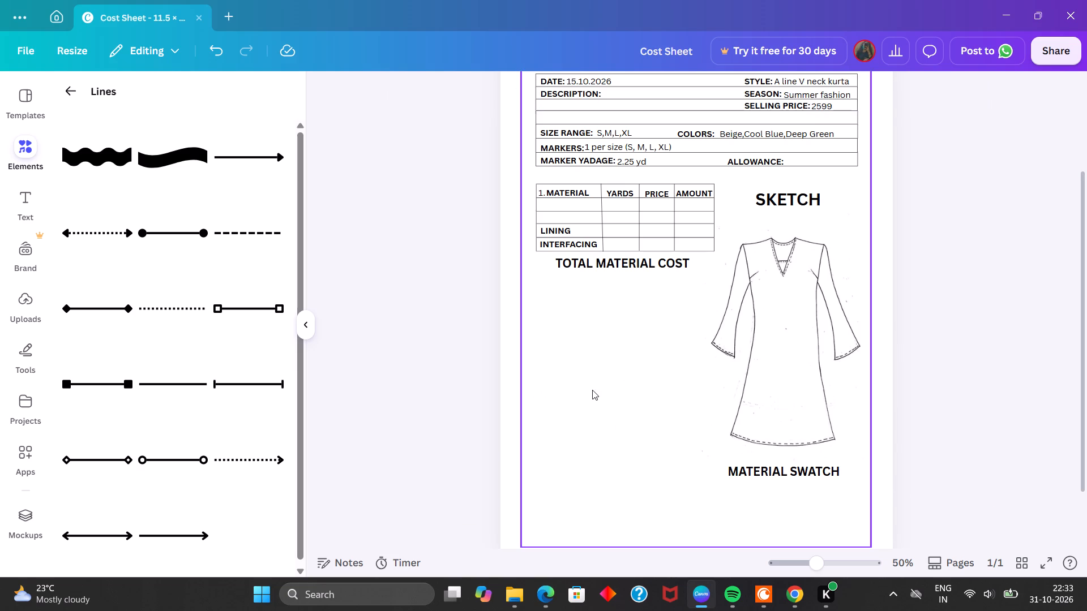
Duplicate the LINING row's box twice and place one copy just below TOTAL MATERIAL COST, aligned with the table's side edges.
click(662, 226)
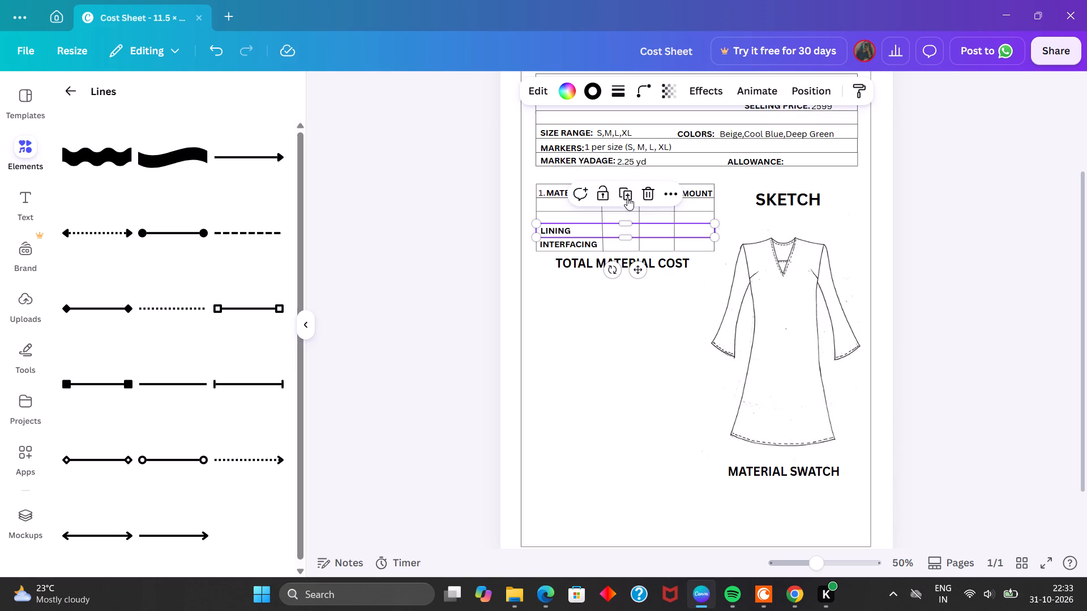
click(626, 194)
click(631, 197)
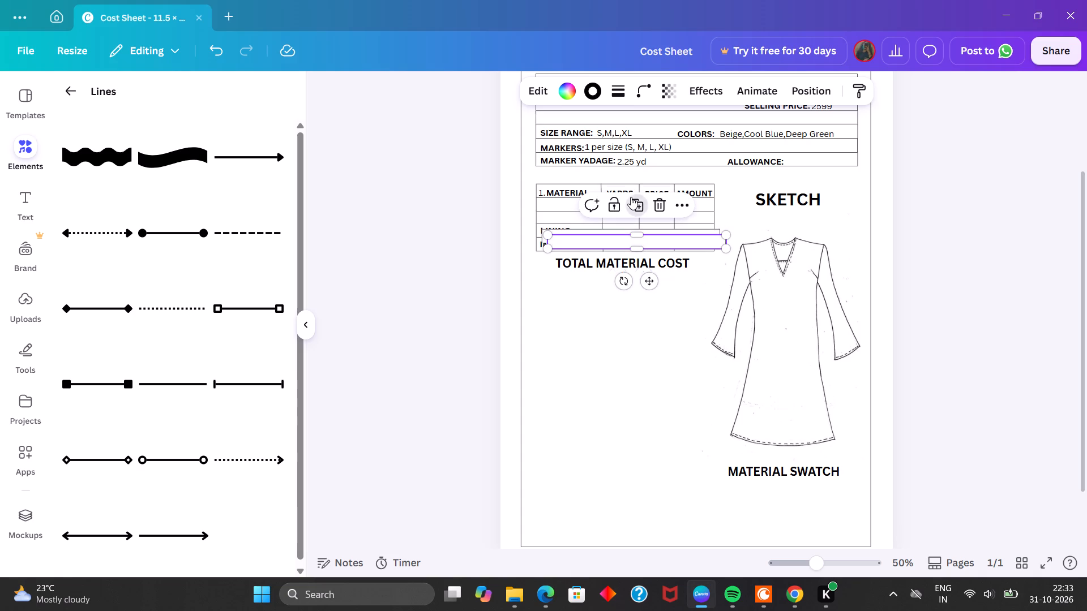
drag(648, 281, 627, 359)
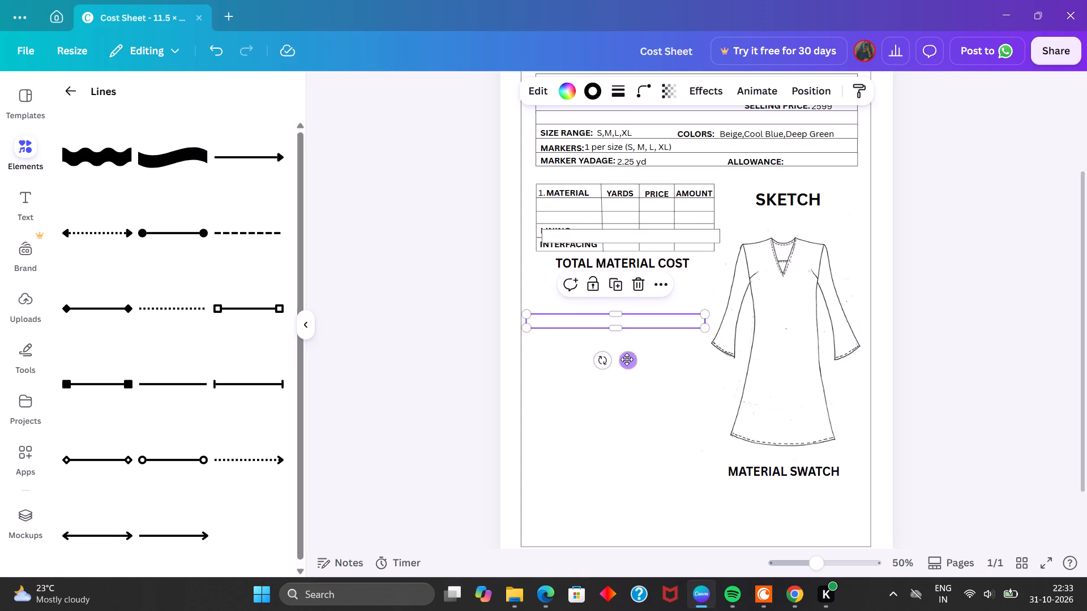
click(656, 239)
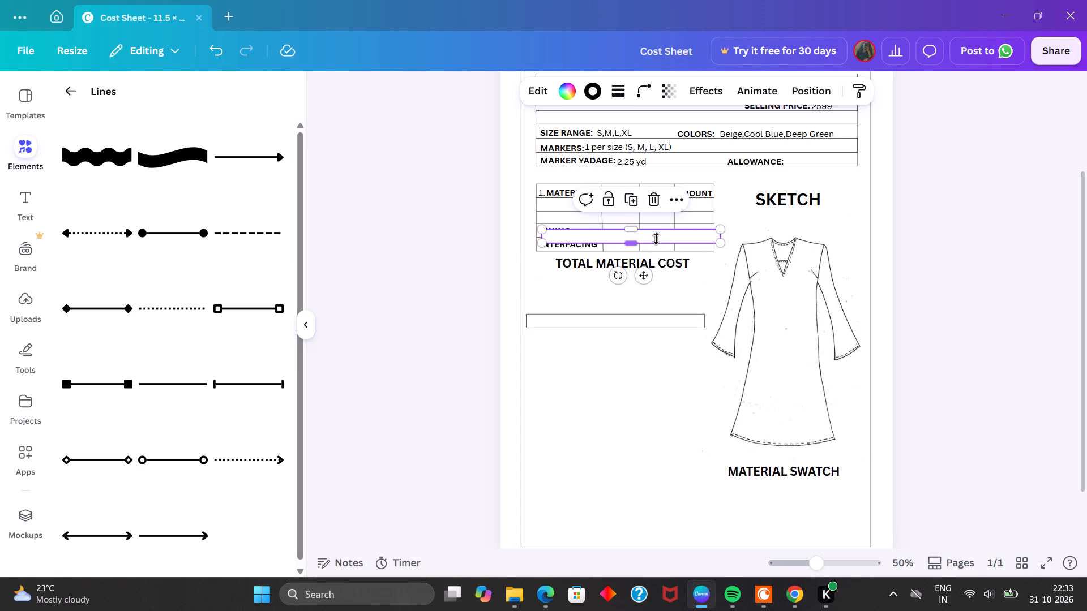
drag(640, 280, 631, 329)
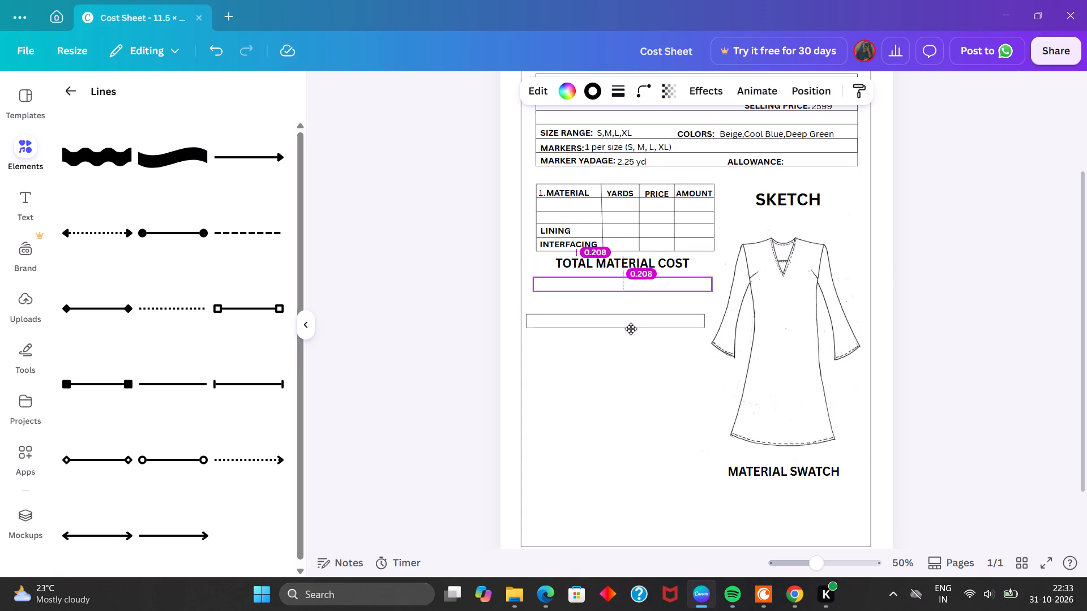
drag(631, 329, 634, 324)
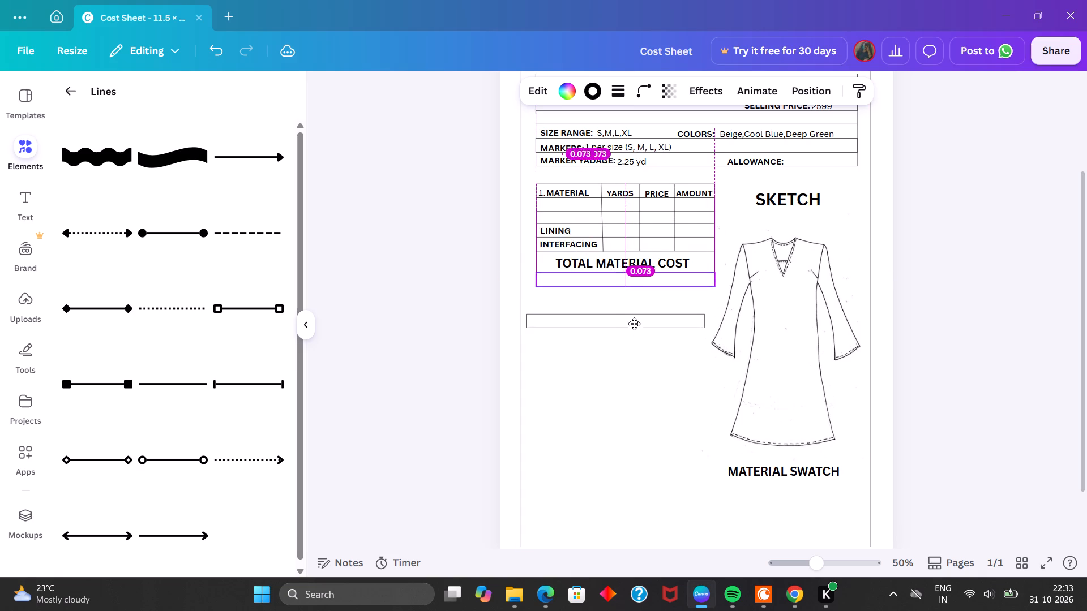
drag(634, 324, 635, 326)
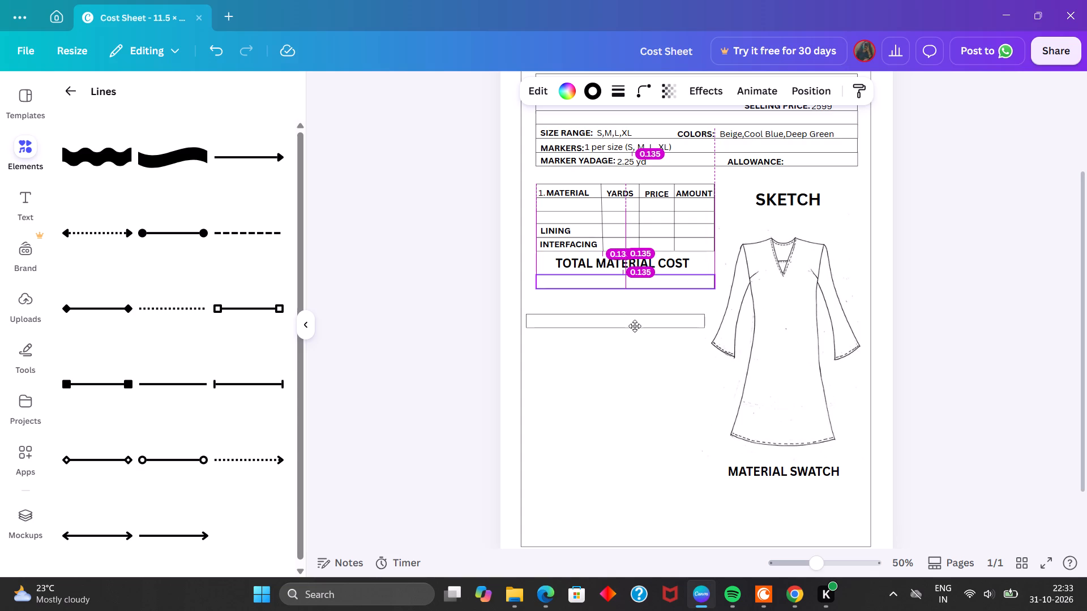
drag(635, 326, 635, 326)
click(637, 325)
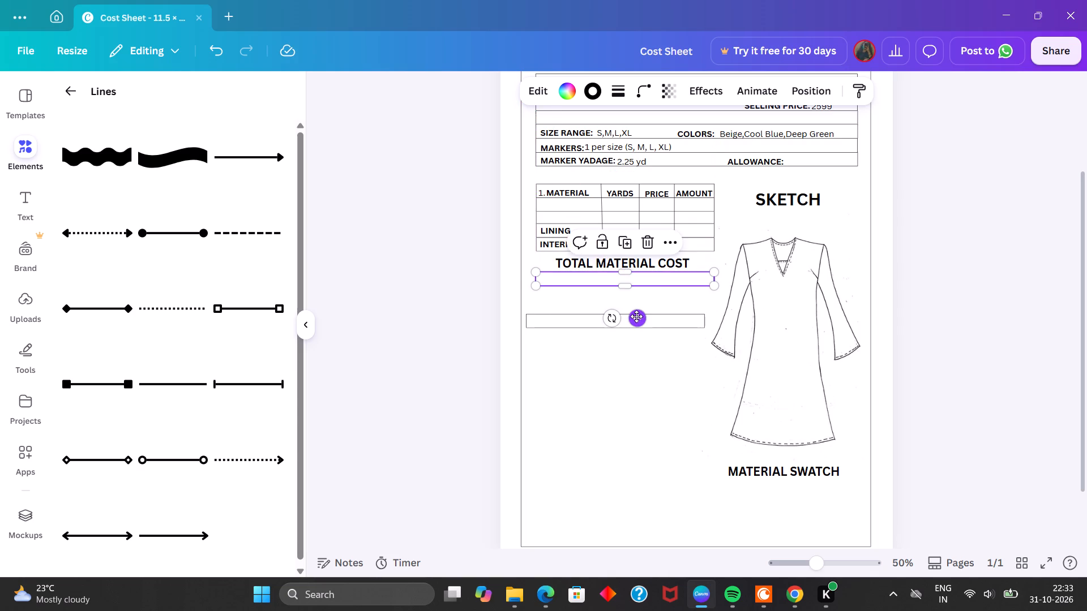
Stack the other copied row box directly under the one below TOTAL MATERIAL COST, aligned with its side edges.
drag(590, 324, 602, 295)
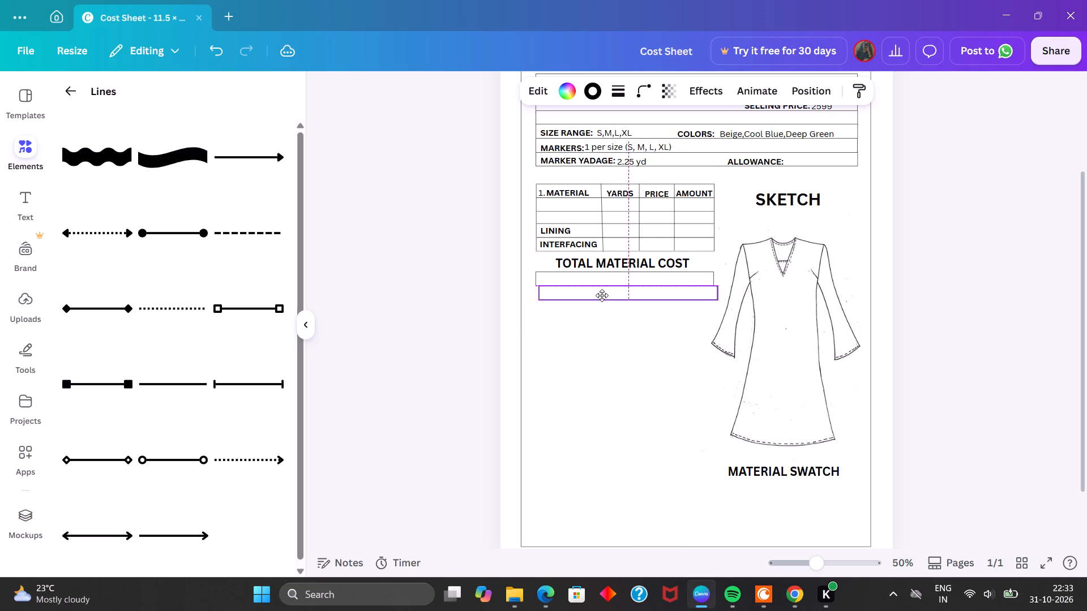
drag(602, 295, 599, 296)
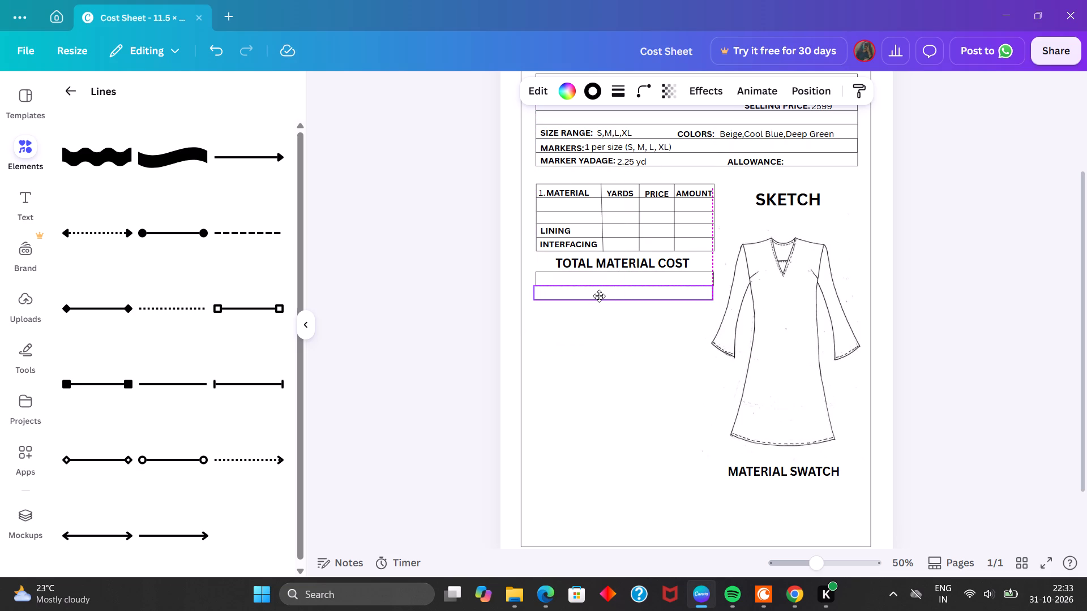
drag(599, 296, 600, 296)
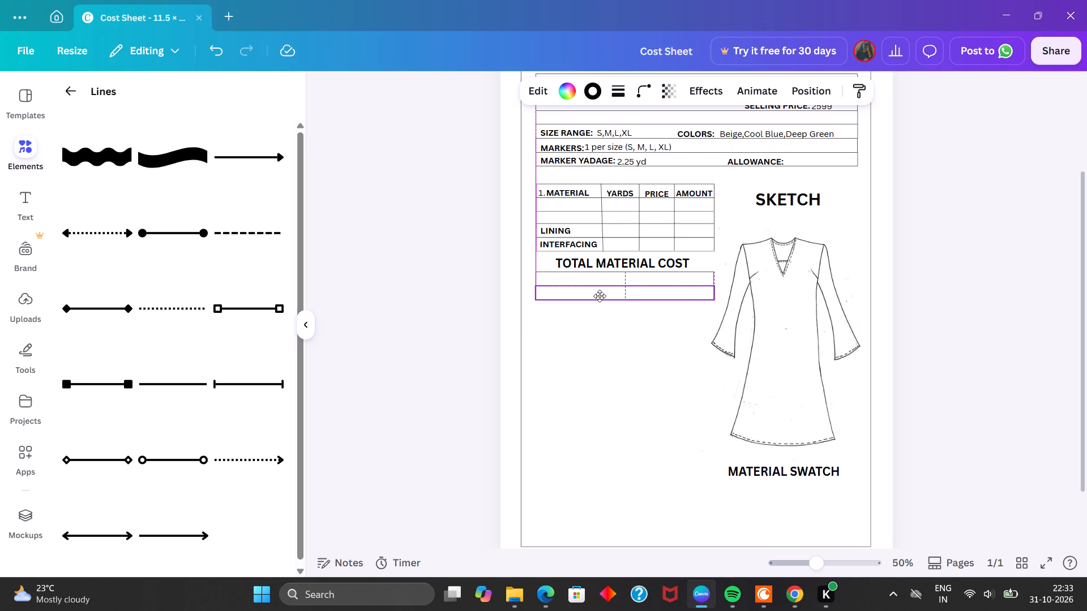
drag(600, 296, 600, 295)
click(475, 323)
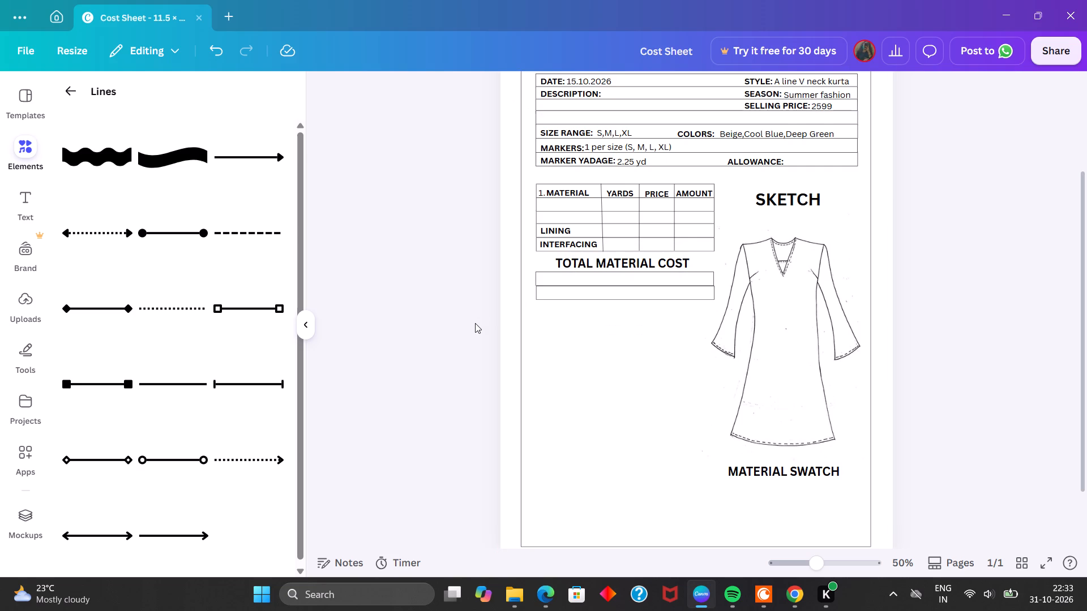
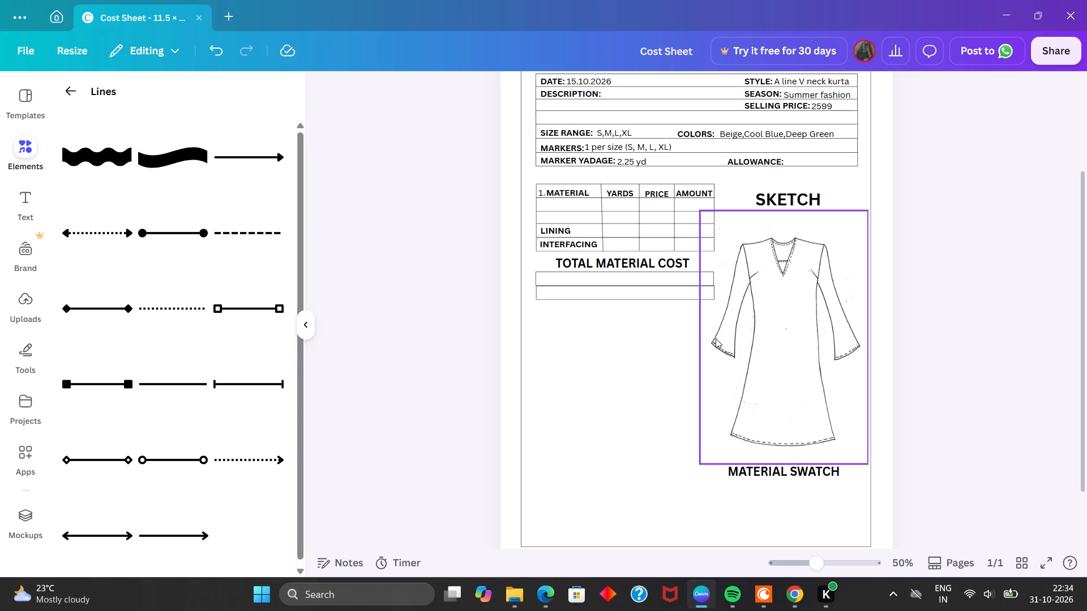
Duplicate the lower row box under TOTAL MATERIAL COST three times to add further rows beneath it.
click(653, 292)
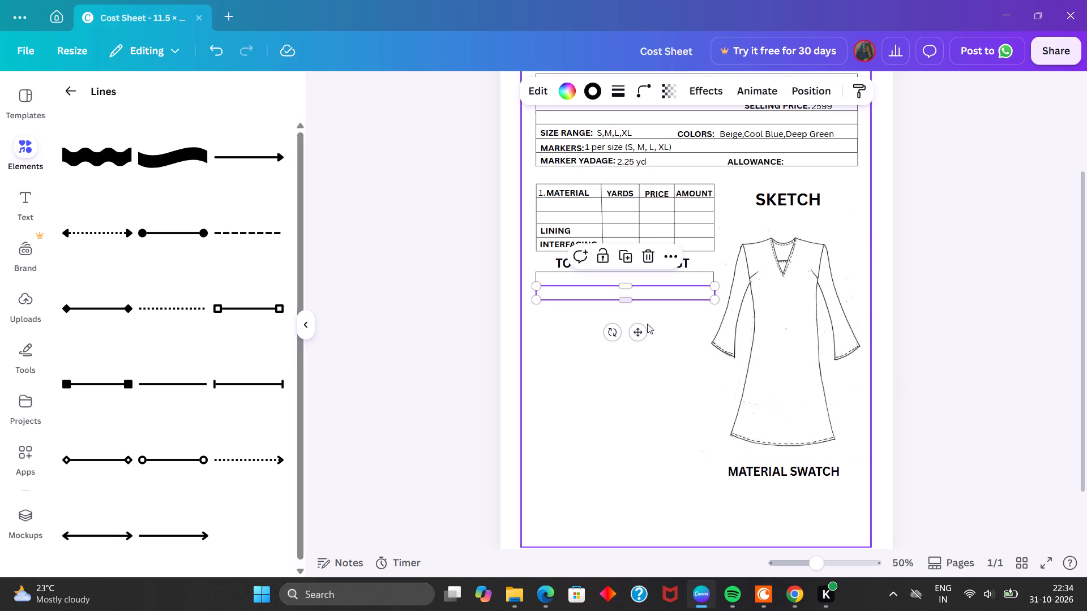
click(624, 256)
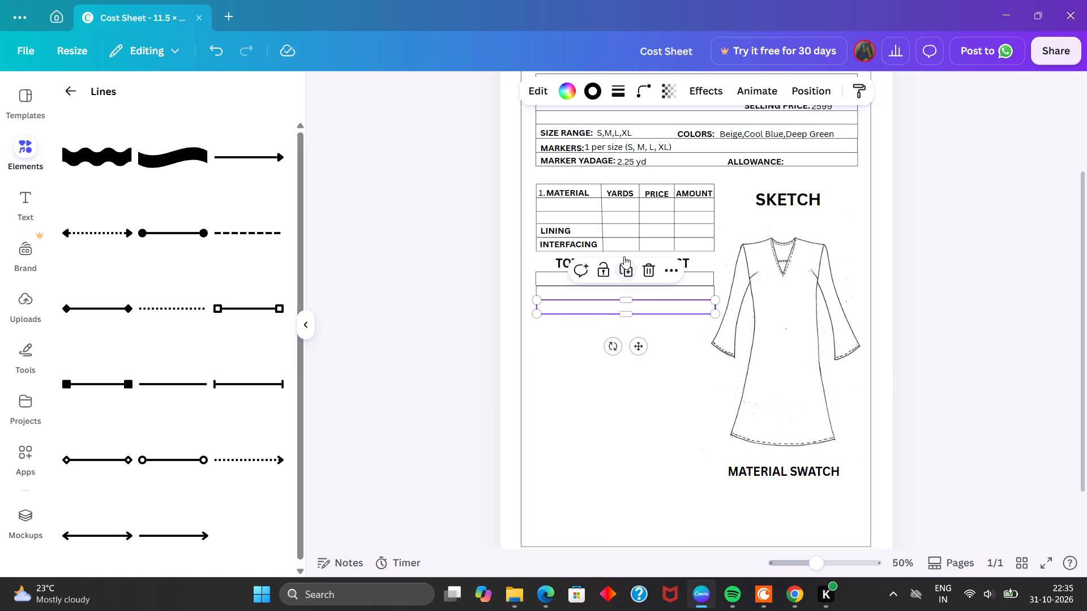
click(624, 266)
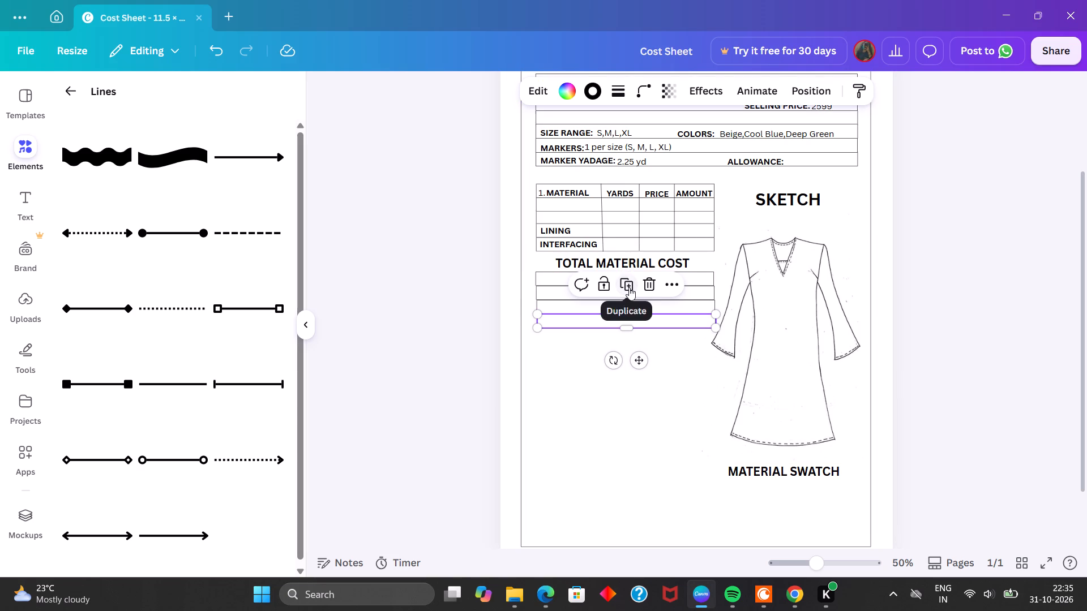
click(629, 287)
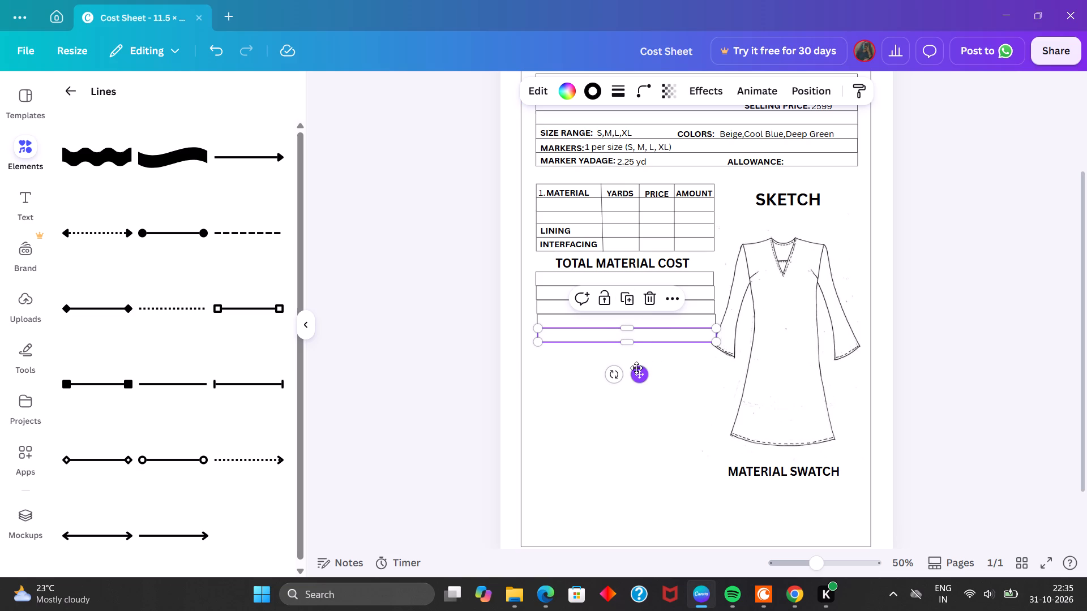
Stack the second and third row boxes tightly under the first one below TOTAL MATERIAL COST, aligned with its side edges.
click(546, 290)
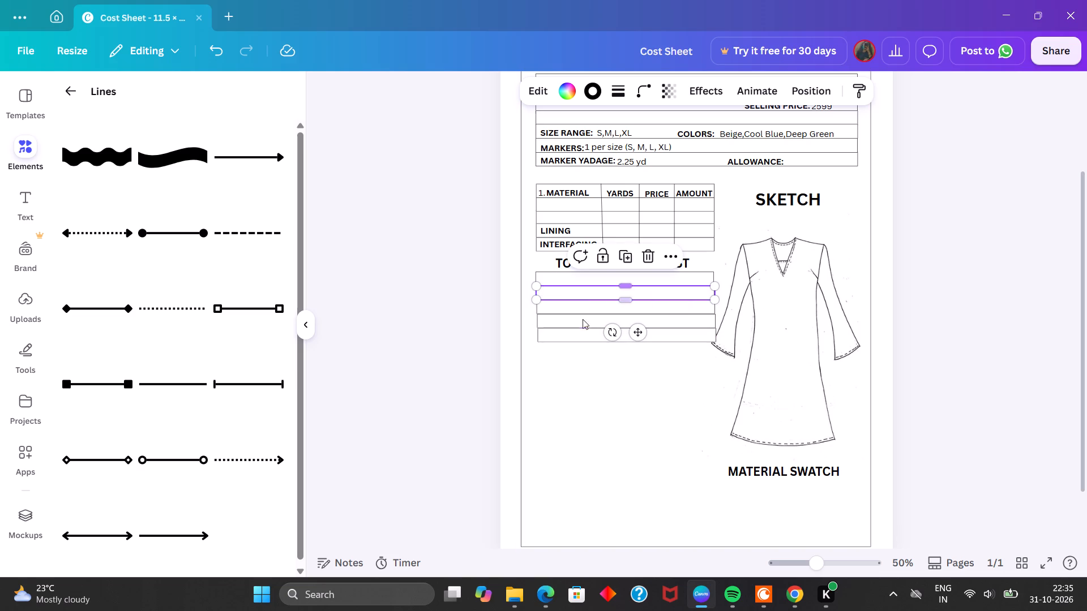
click(632, 329)
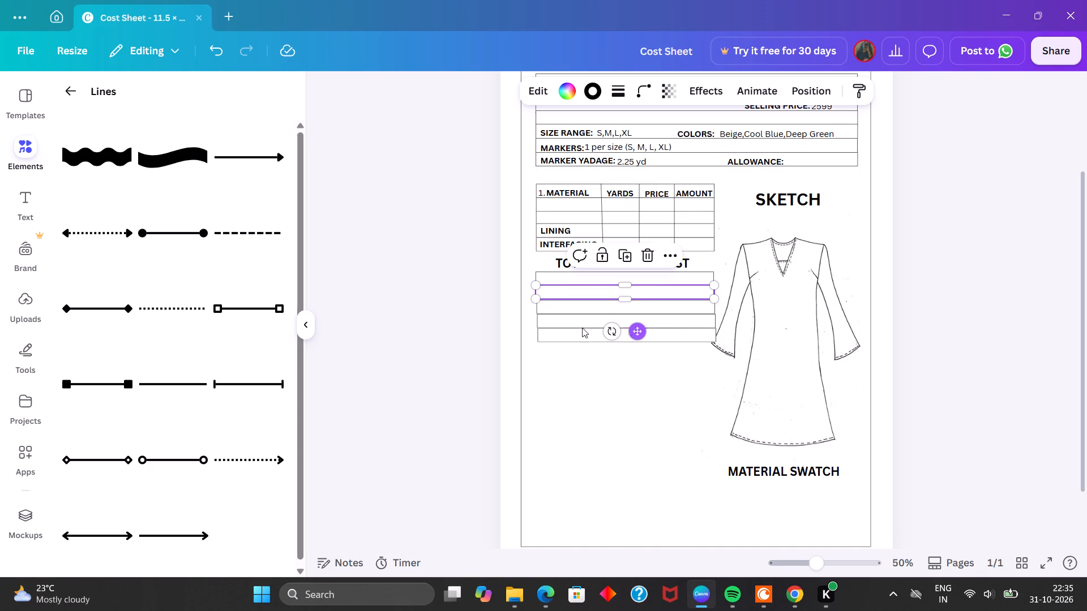
click(465, 329)
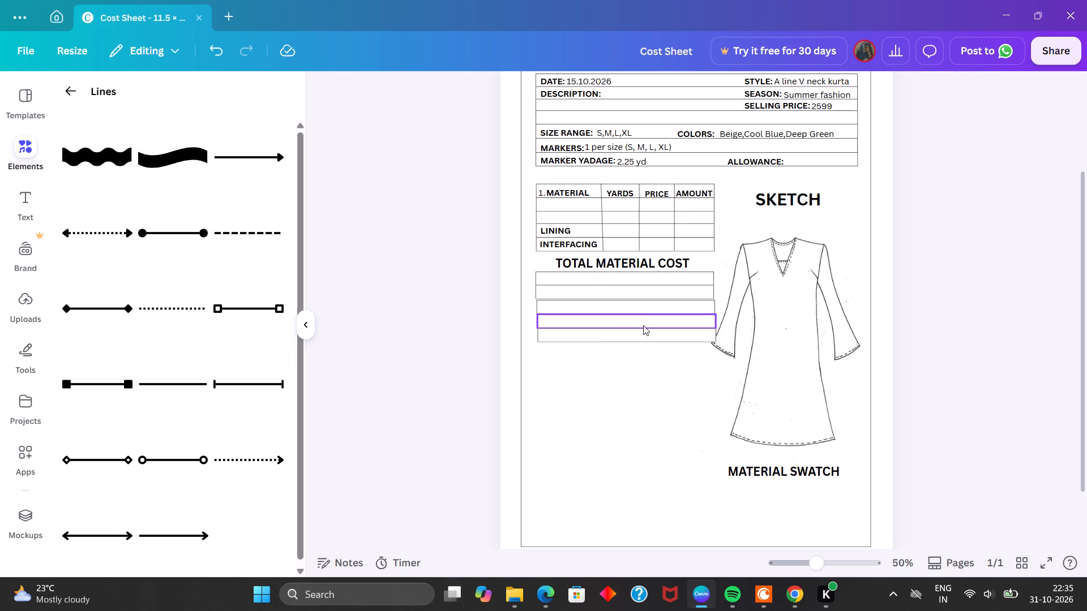
click(636, 305)
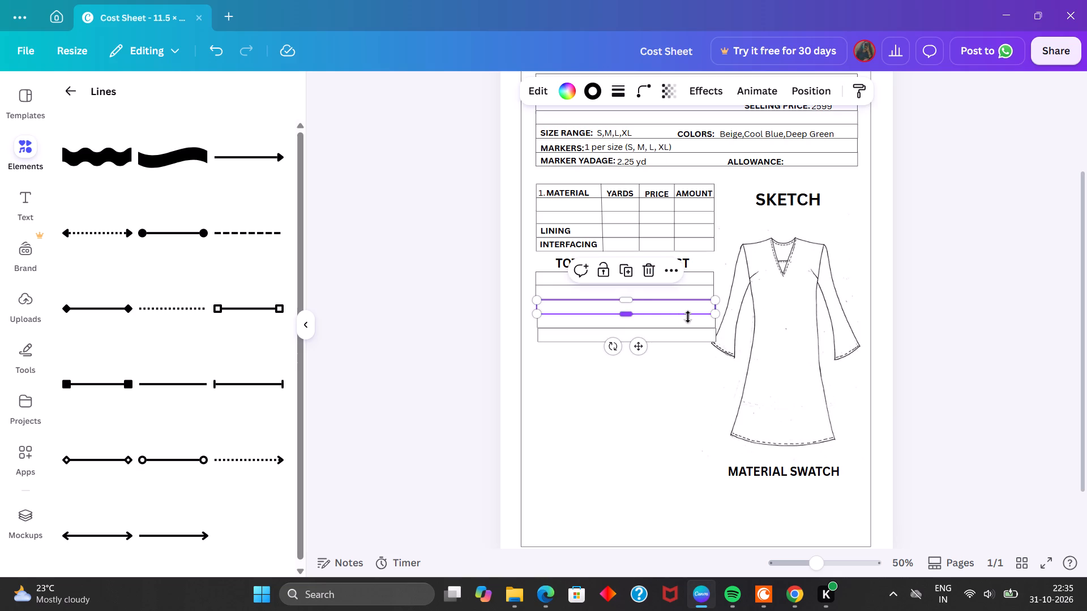
click(639, 346)
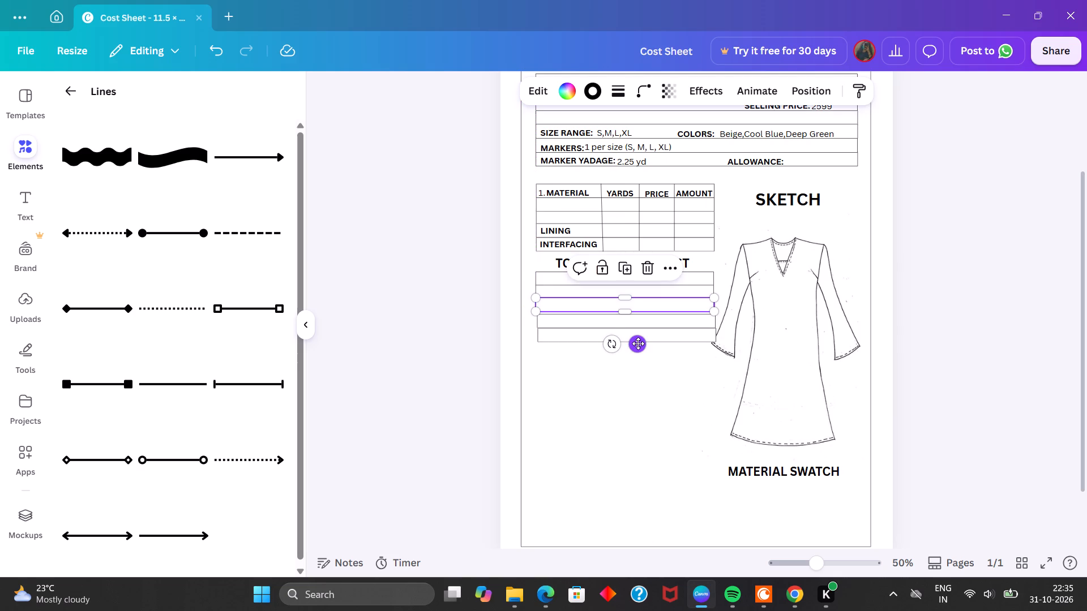
click(638, 343)
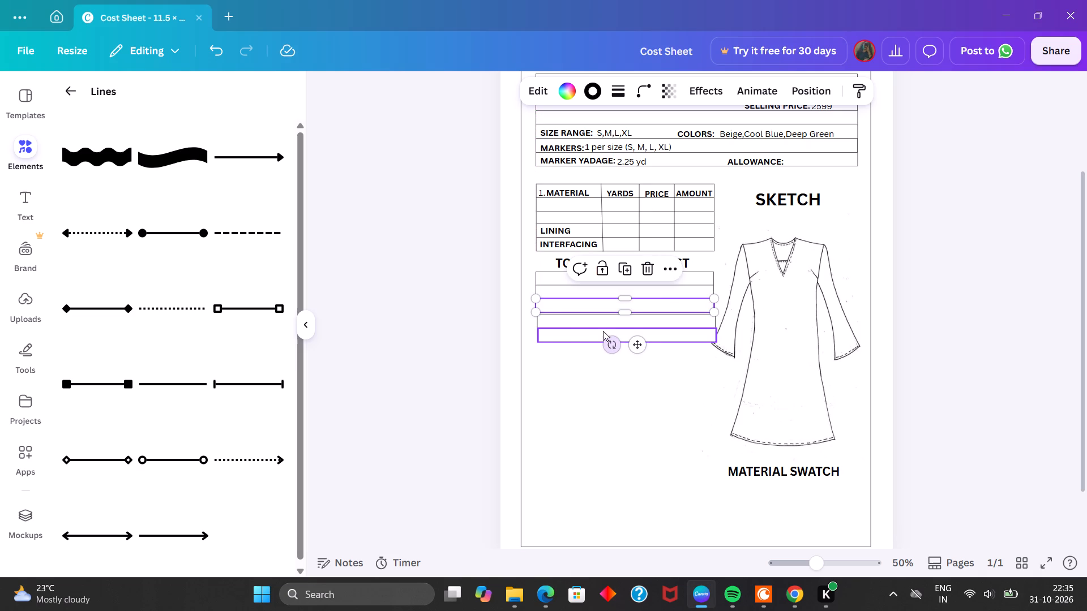
Move the lowest row box clear of the stack and fit the fourth box directly under the third, aligned with its side edges.
click(577, 331)
drag(642, 376, 640, 394)
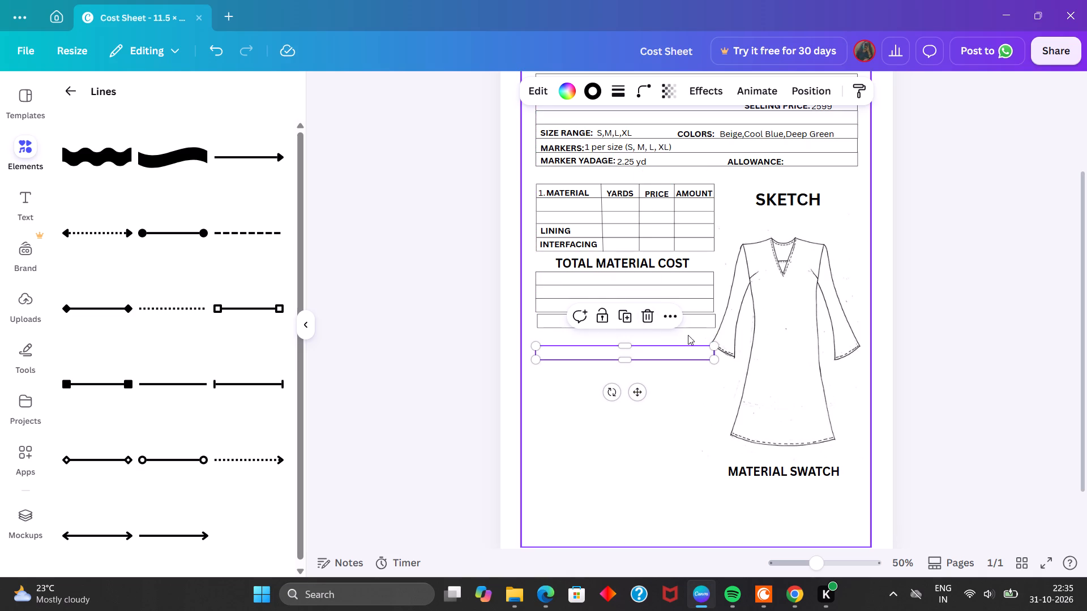
click(693, 324)
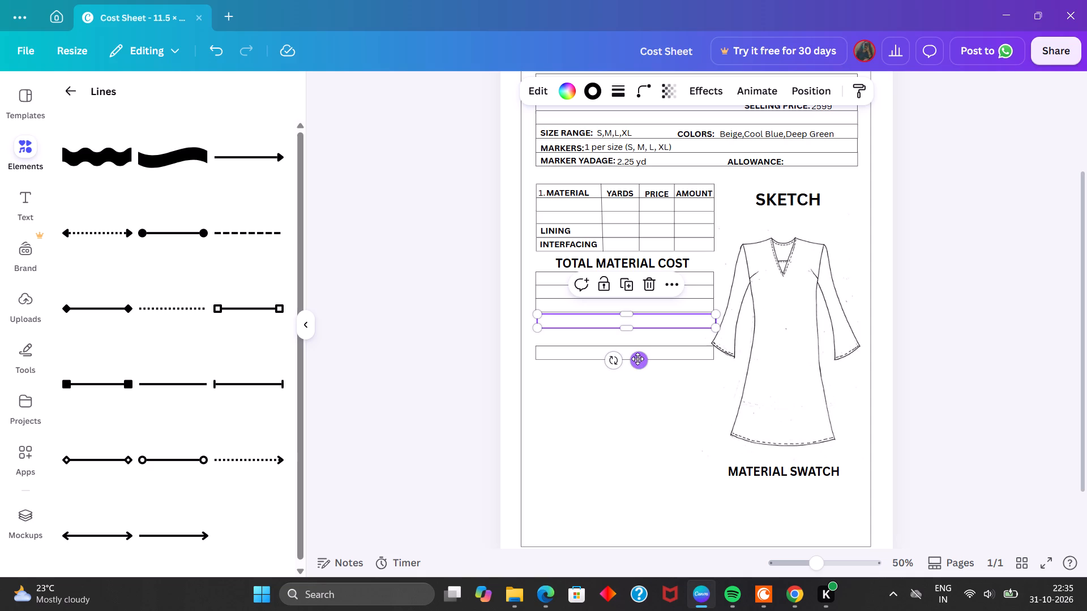
click(637, 359)
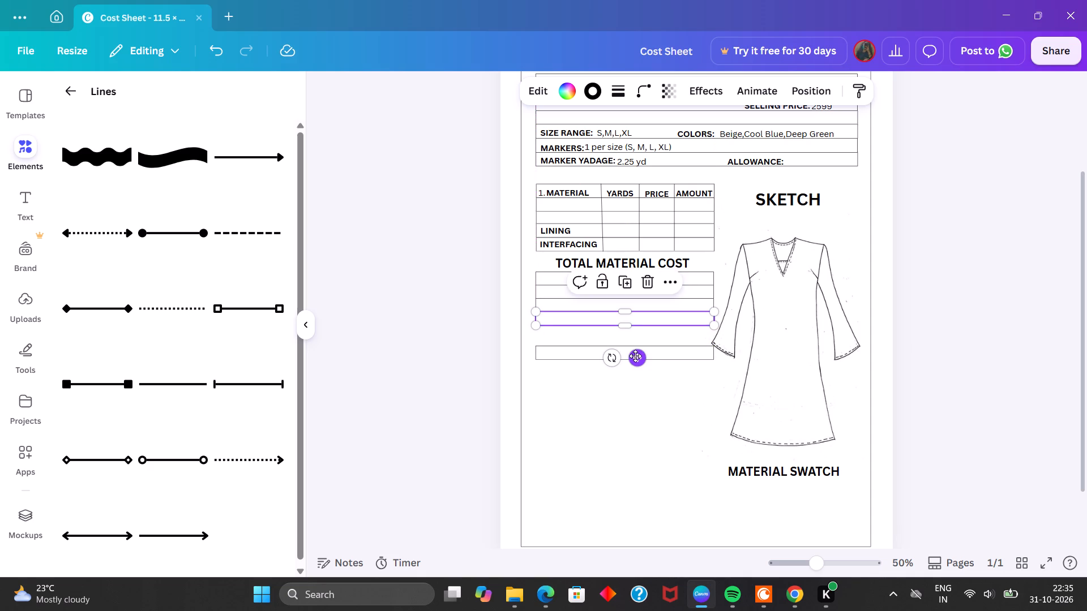
Place the remaining row box directly under the fourth one as the fifth row, aligned with the stack's side edges.
click(659, 357)
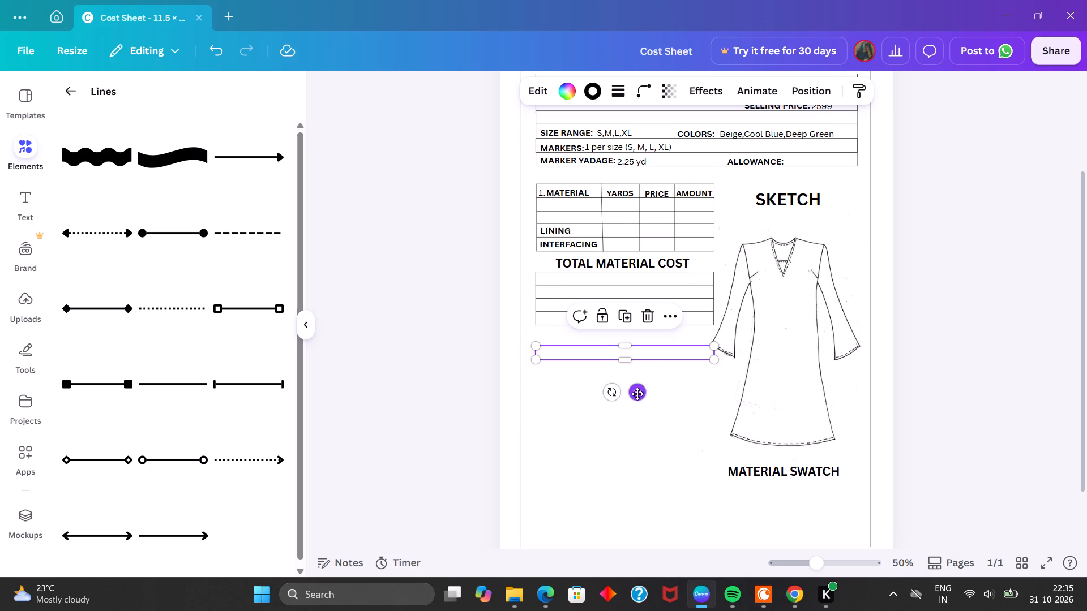
drag(637, 394, 638, 372)
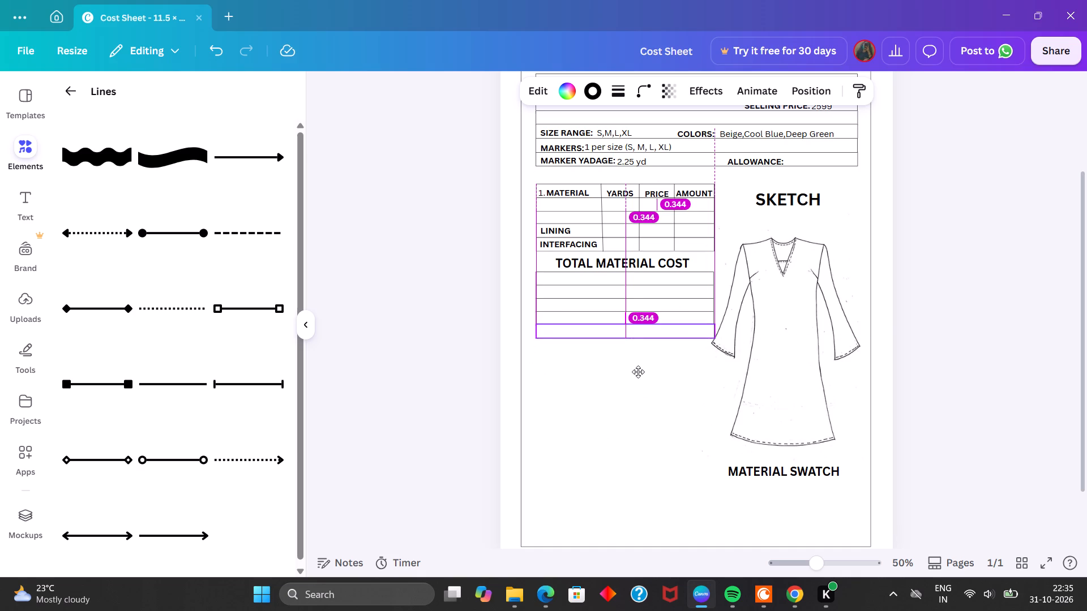
drag(638, 372, 637, 372)
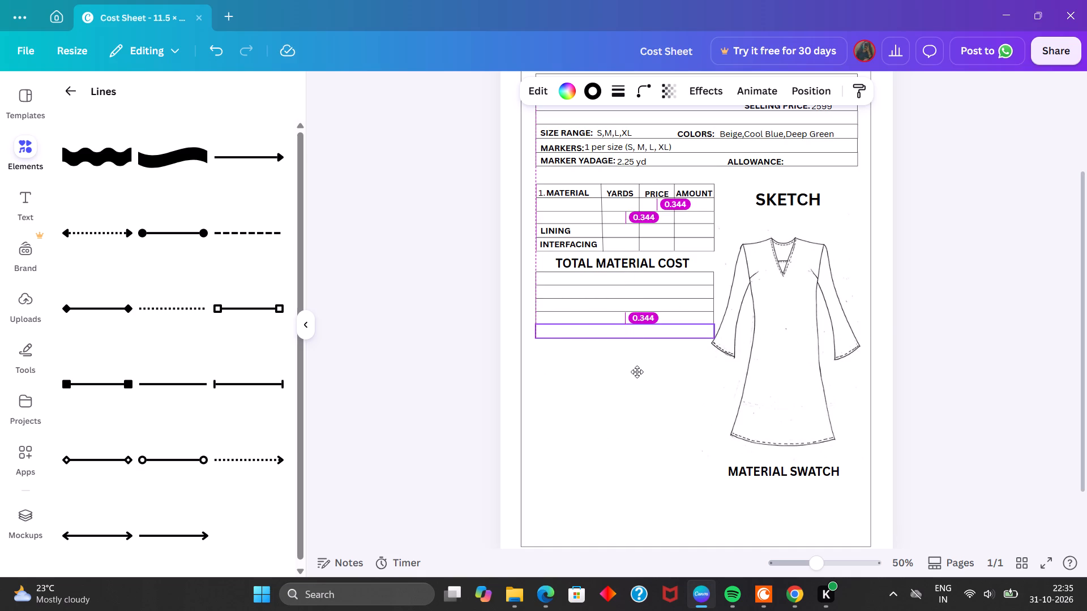
drag(637, 372, 637, 371)
click(451, 393)
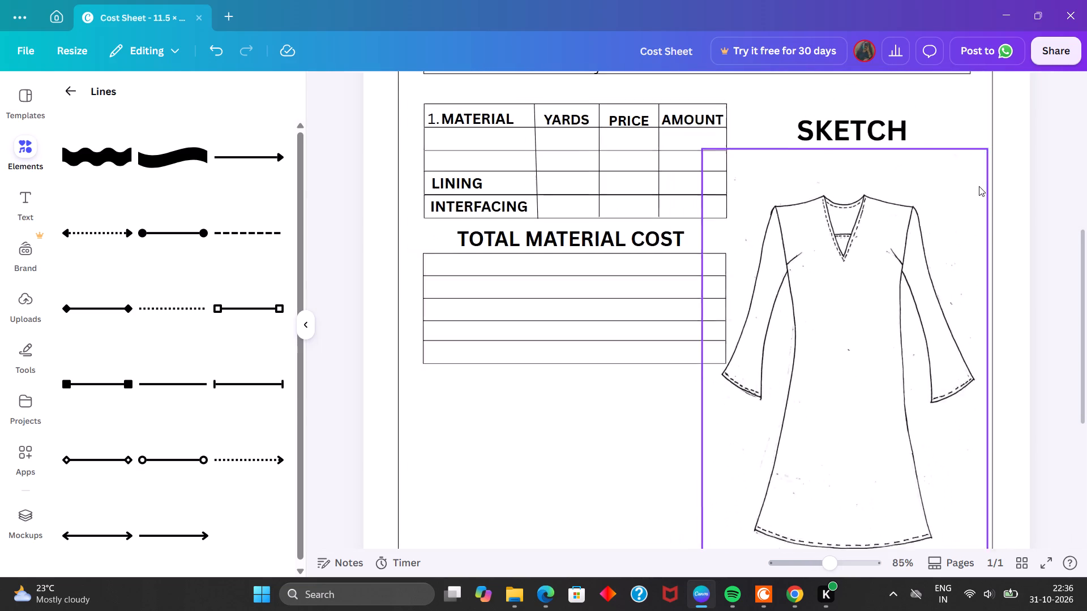
Set the display brightness to 28 in the system quick settings.
click(1004, 600)
click(915, 466)
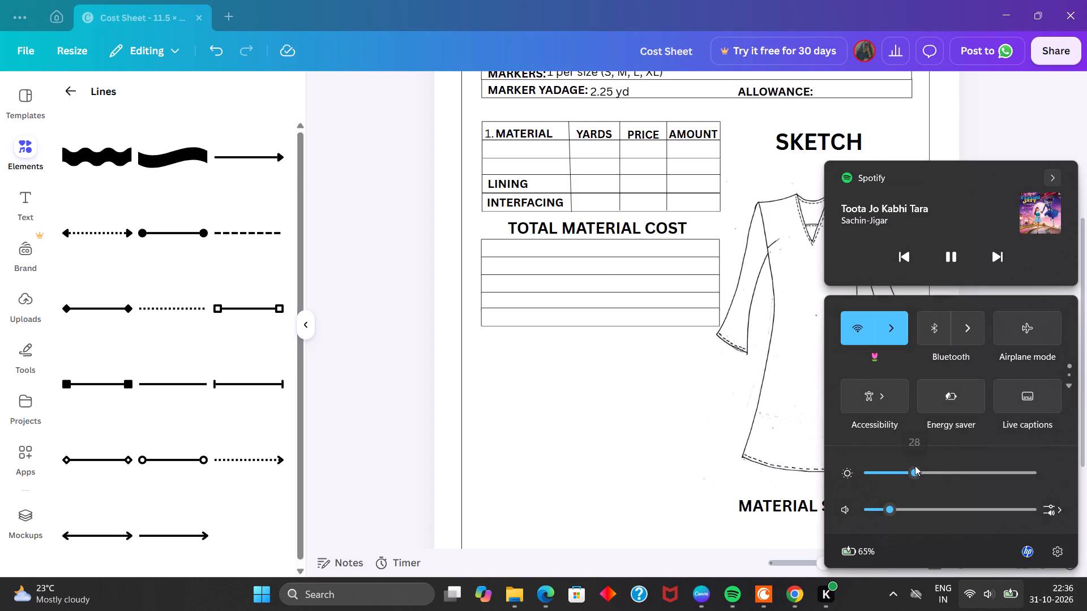
click(856, 600)
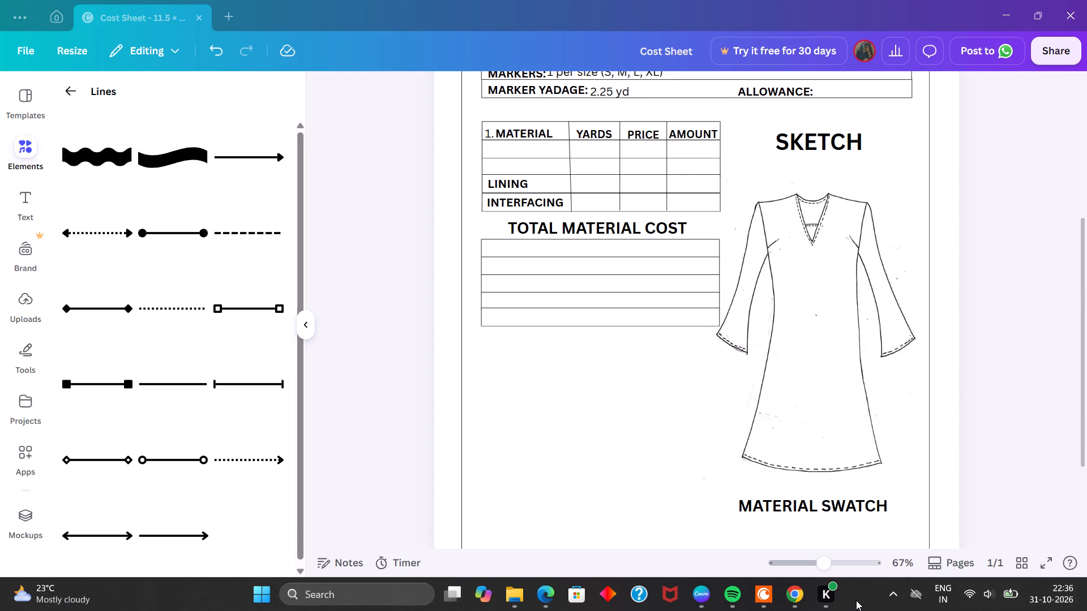